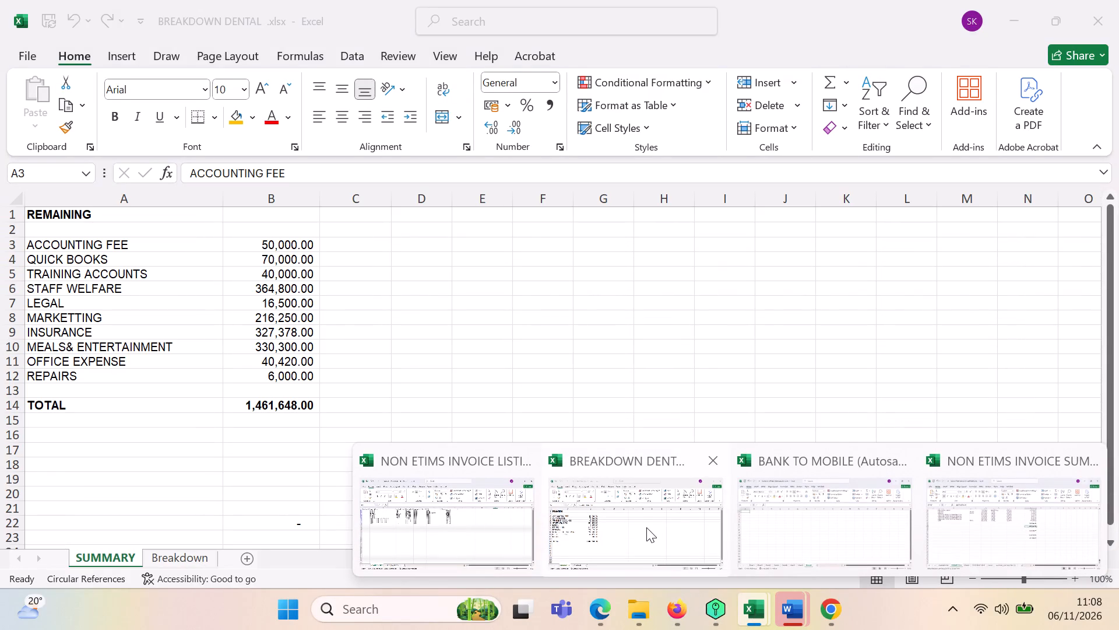
In the BREAKDOWN DENTAL workbook's SUMMARY sheet, add a KDA entry of 10,000 in row 18 below the total.
click(646, 527)
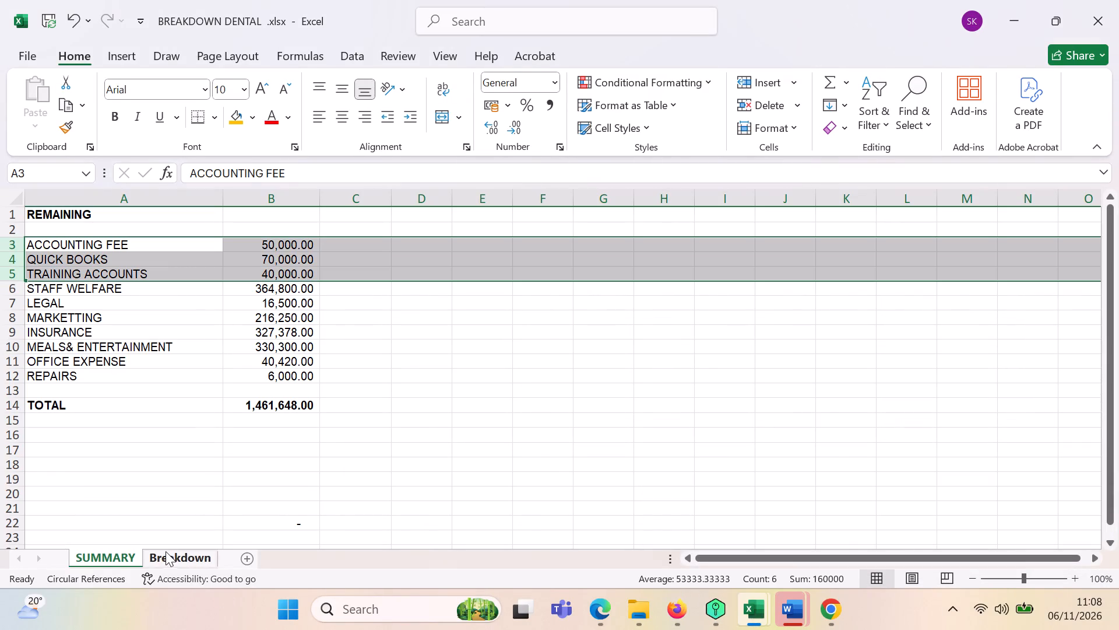
click(75, 463)
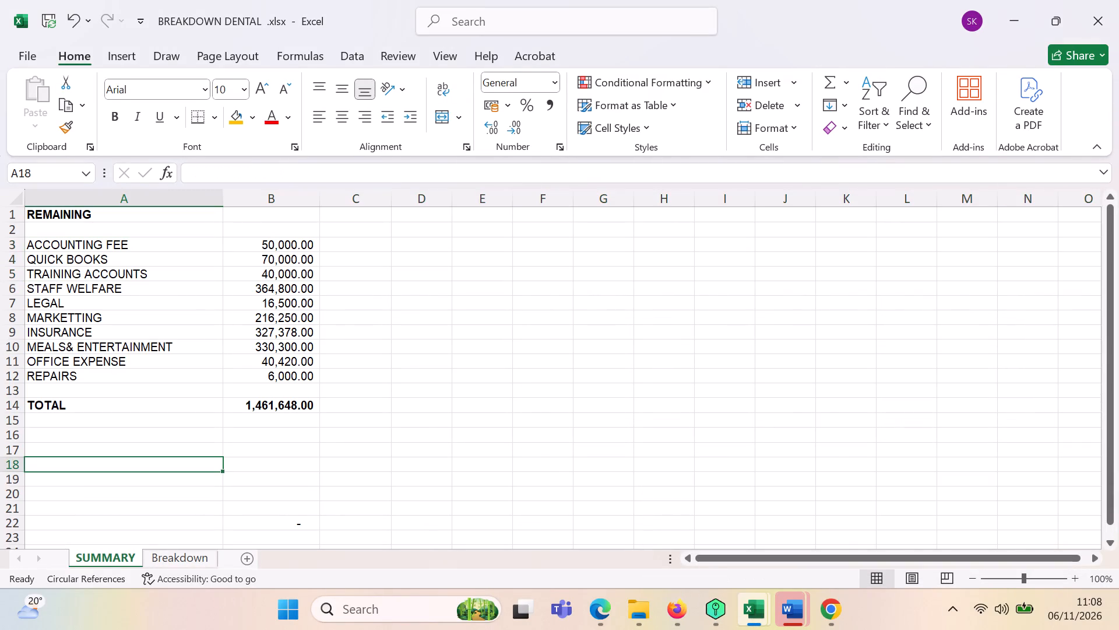
text(KDA)
key(space)
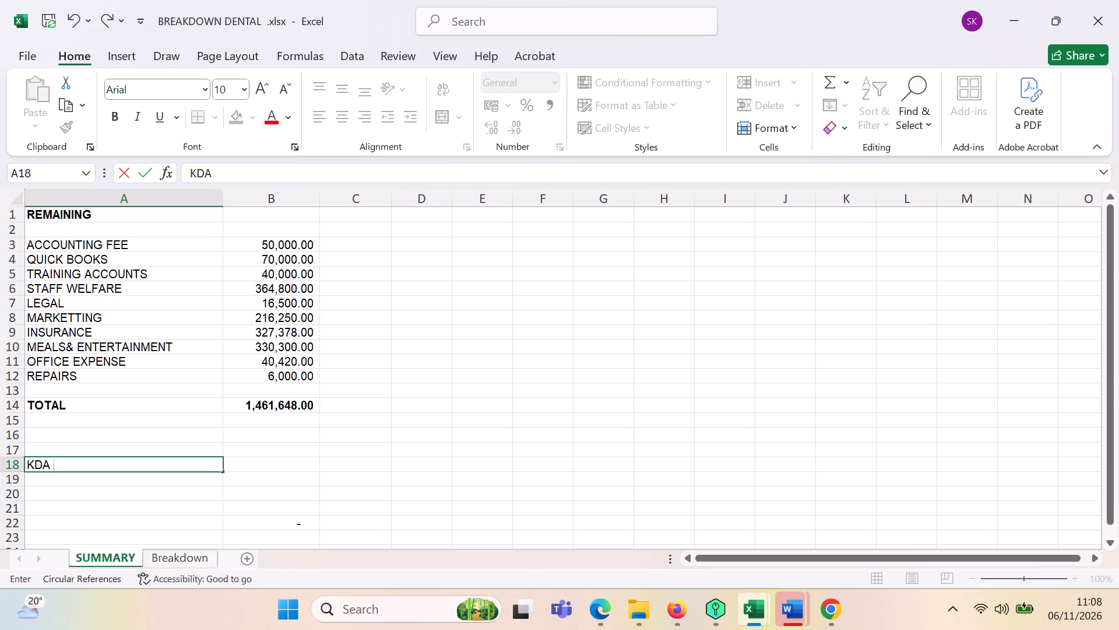
click(252, 469)
text(10000)
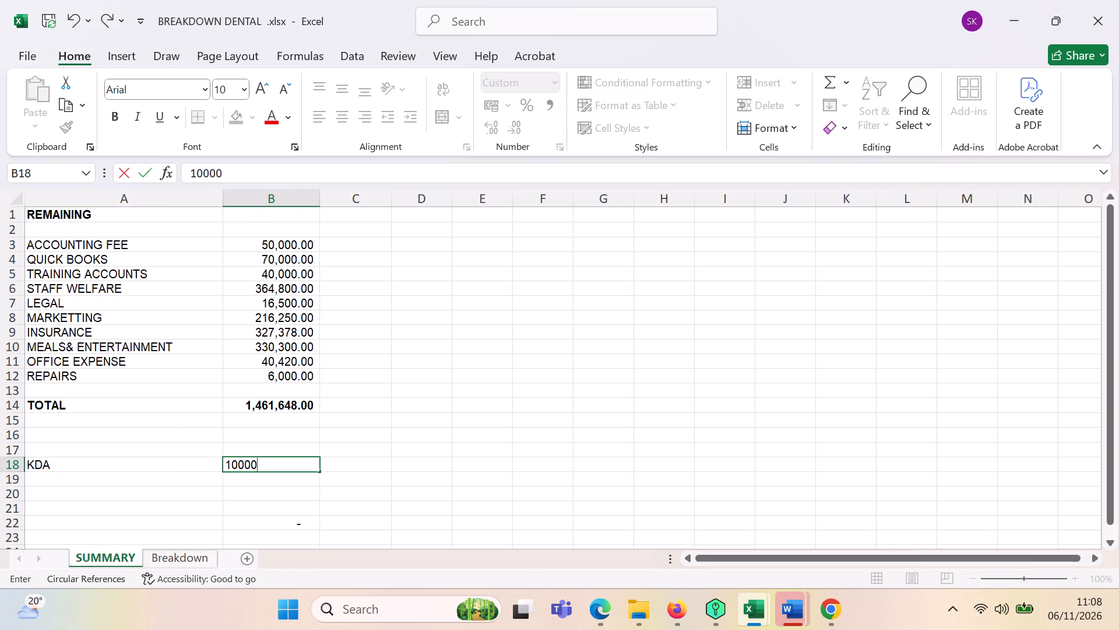
Add a KEDEWA entry with an amount of 24,000 in row 19.
click(71, 480)
text(KED)
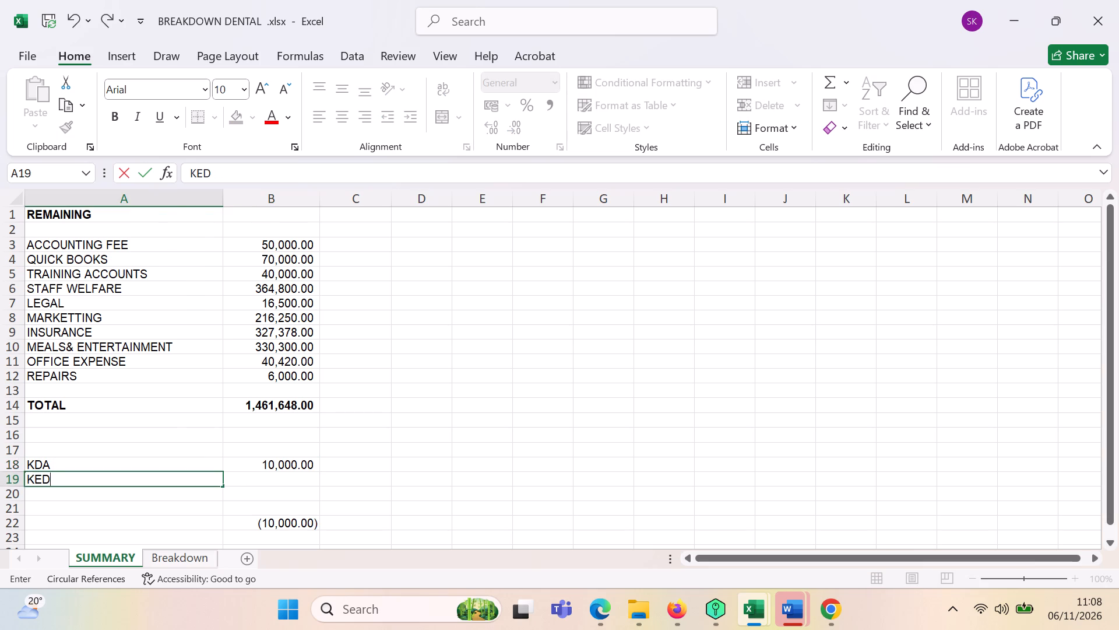
key(w)
key(BackSpace)
text(EWA)
click(297, 479)
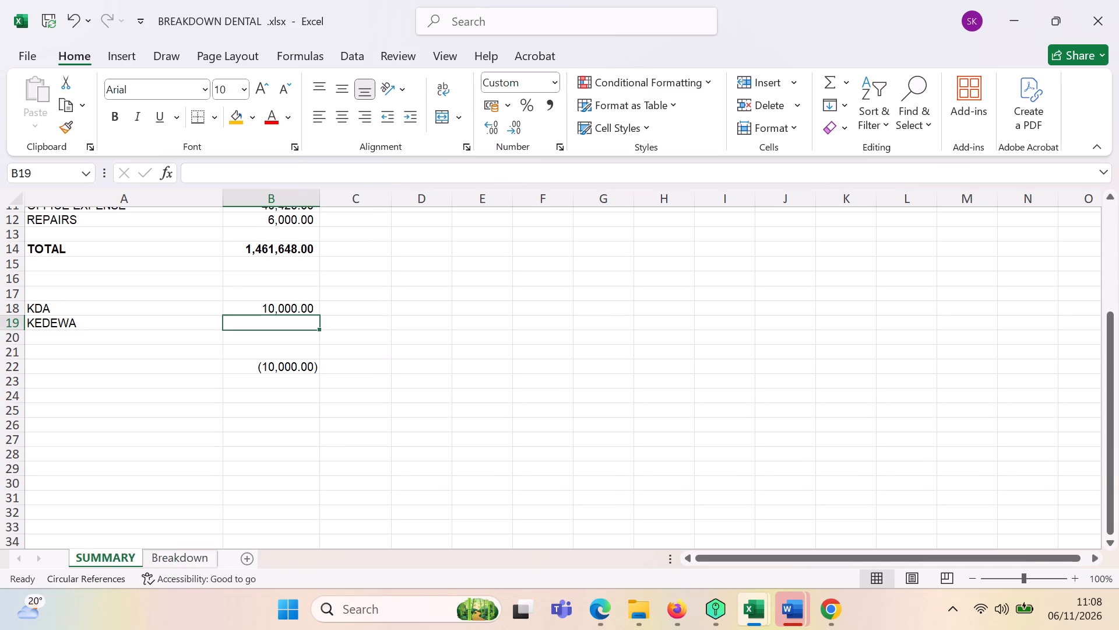
text(24000)
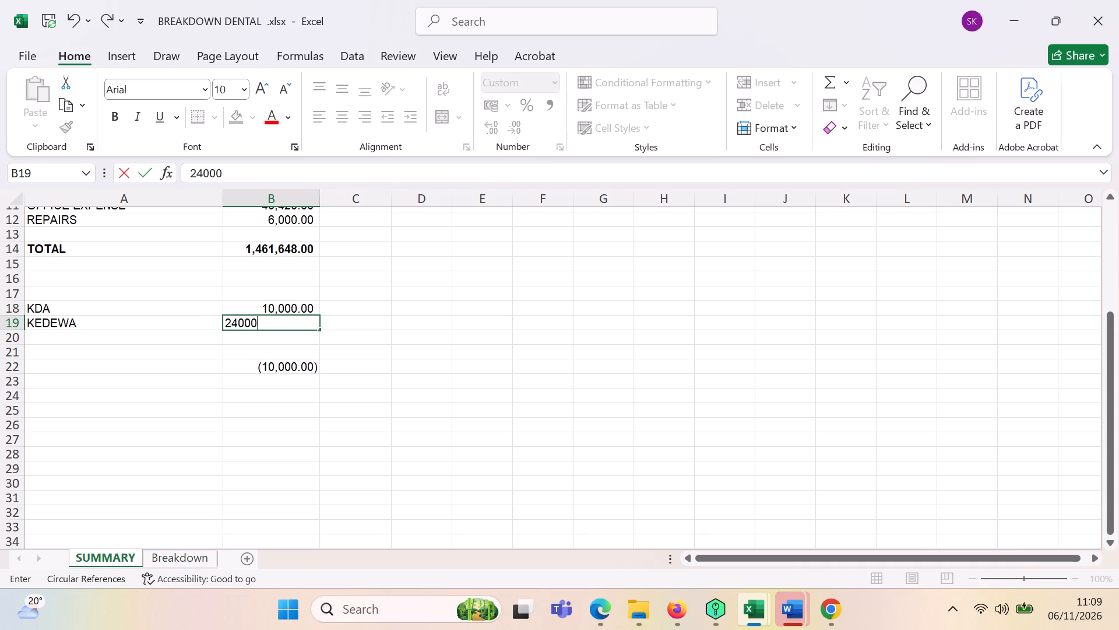
Clear the subtraction formula from cell B22.
click(316, 369)
key(BackSpace)
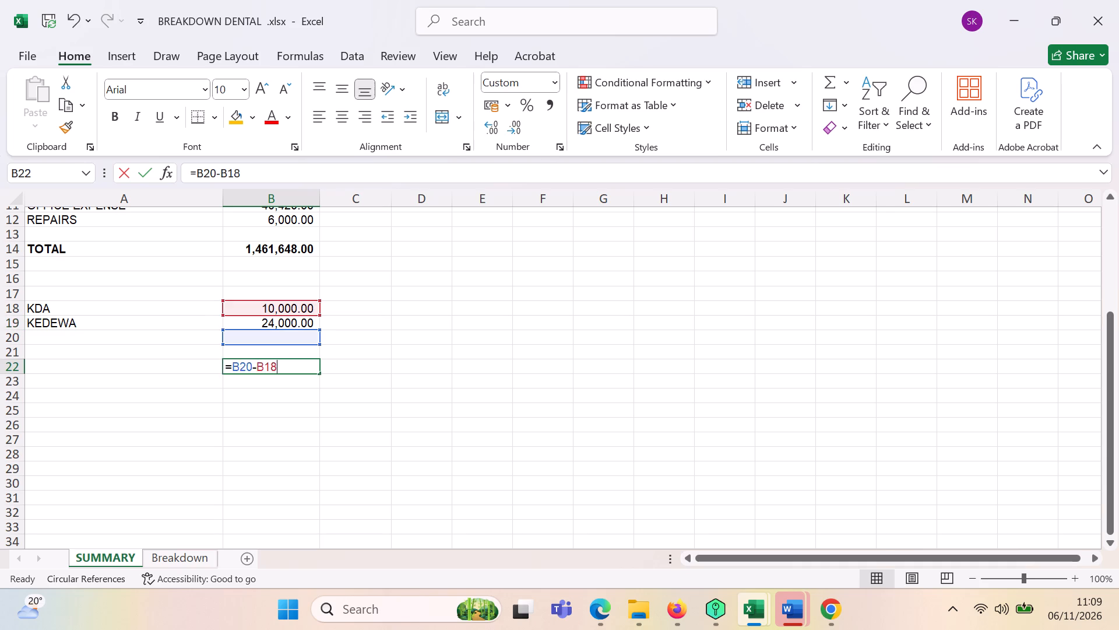
click(404, 381)
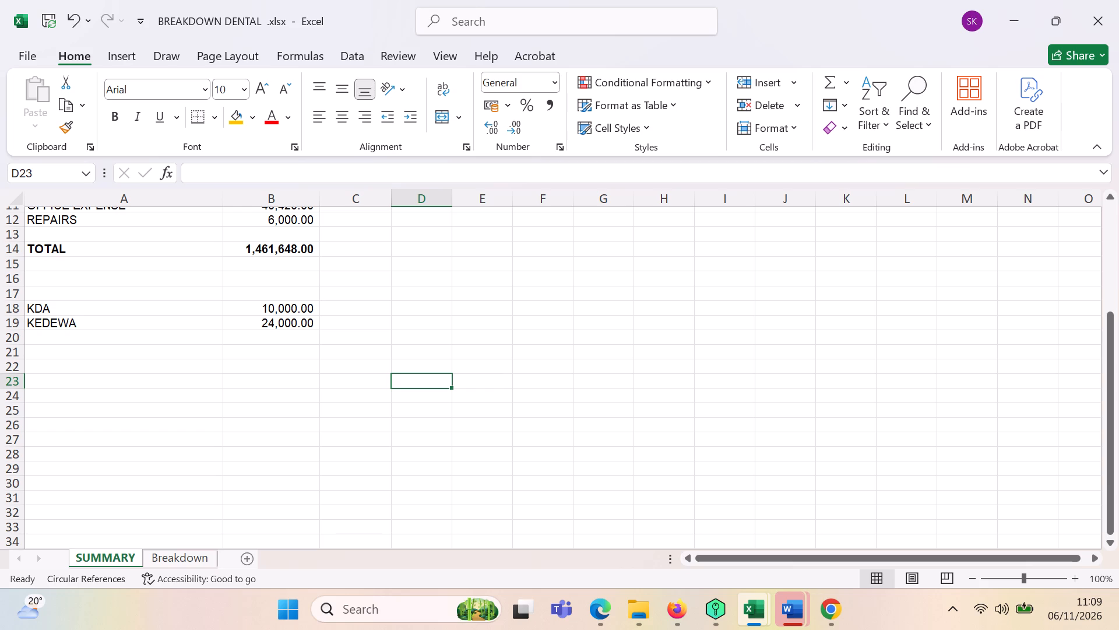
Add a KLS entry with an amount of 24,500 in row 20.
click(96, 334)
text(KL)
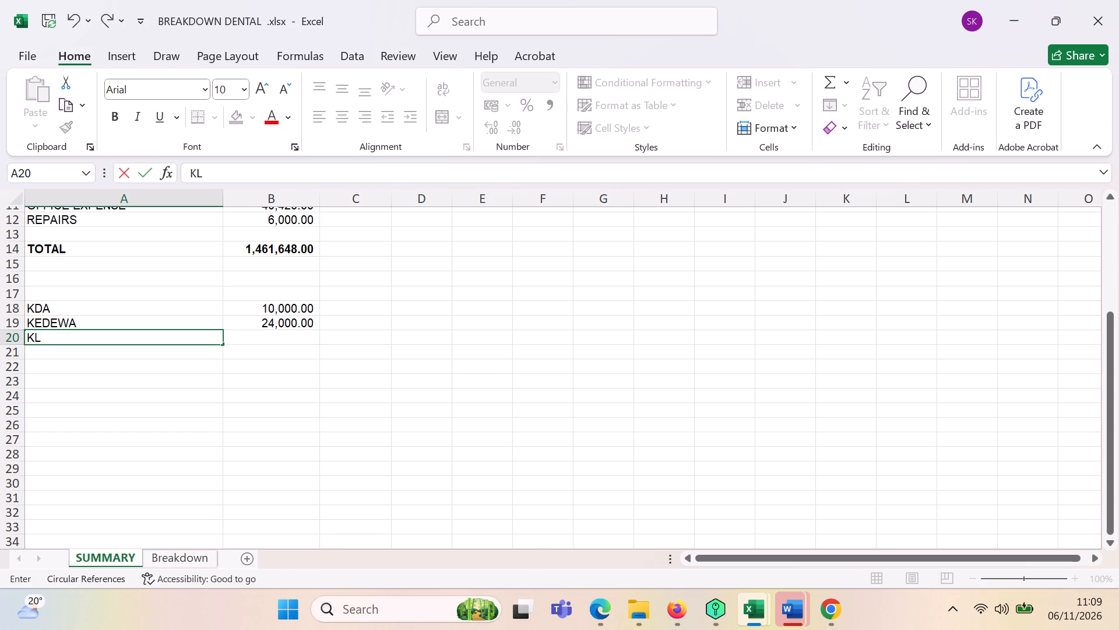
text(S)
key(space)
click(280, 337)
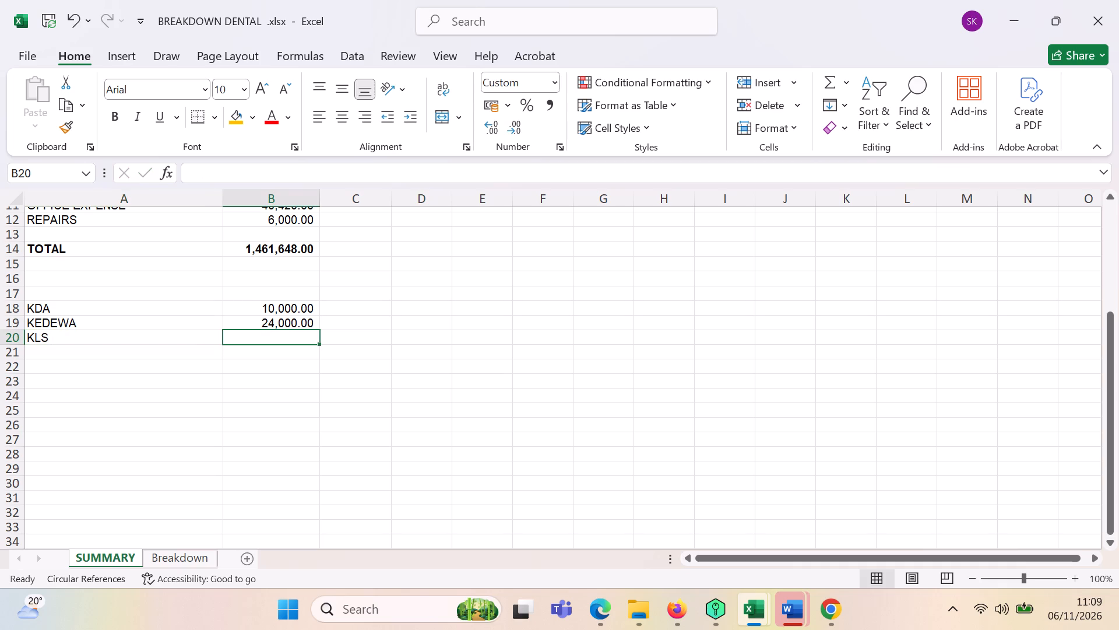
text(24500)
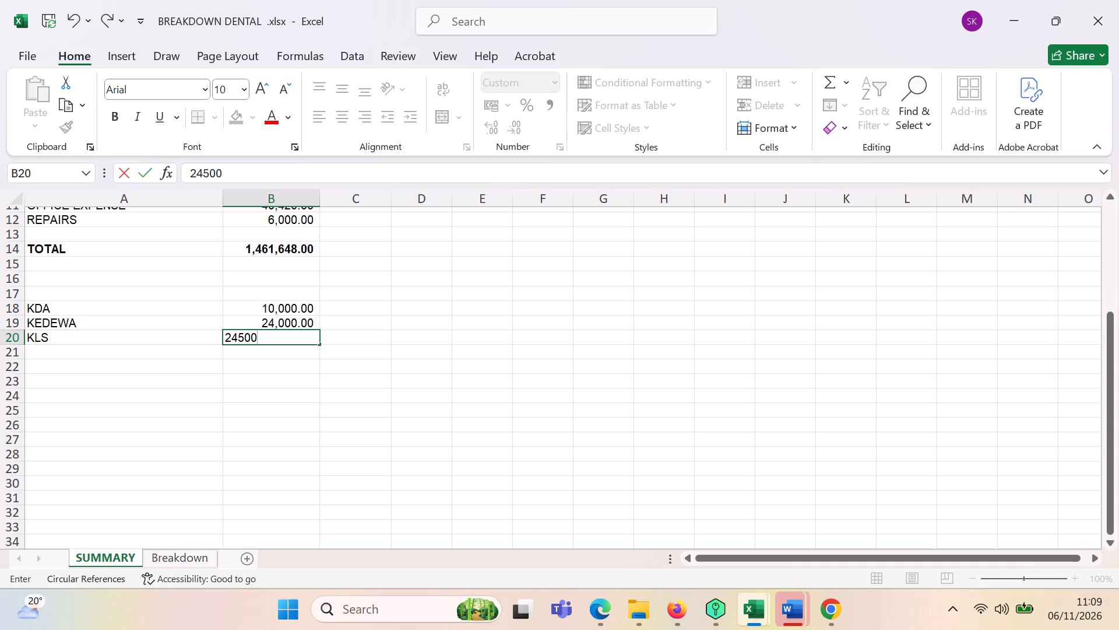
Add a KDA CONFERENCE entry with an amount of 308,500 in row 21.
click(58, 353)
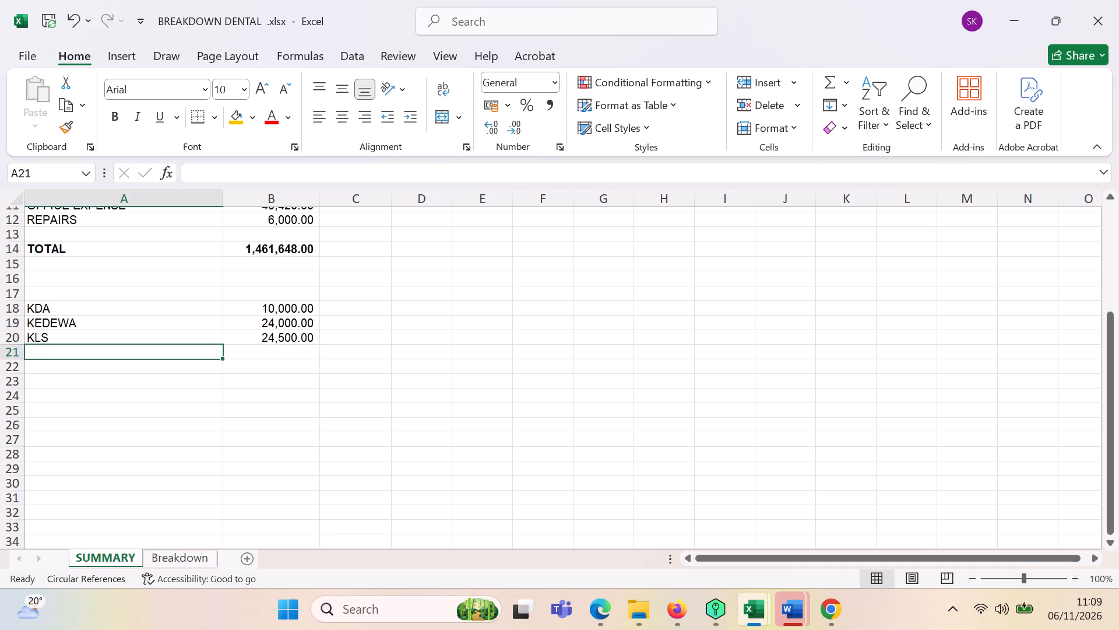
text(KDA CONFERENCE)
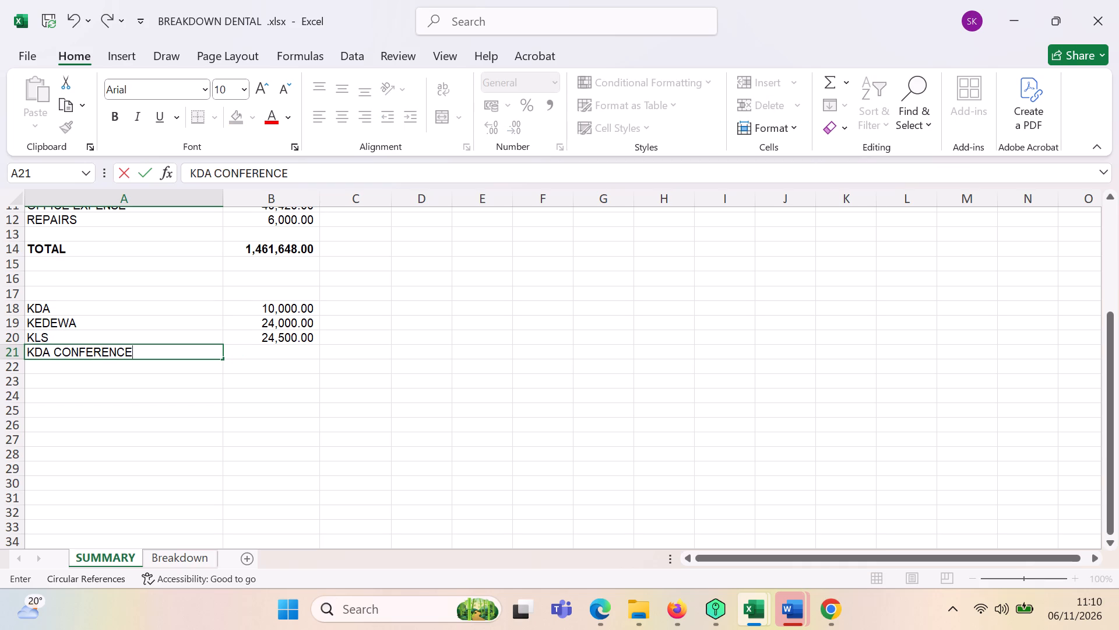
click(265, 351)
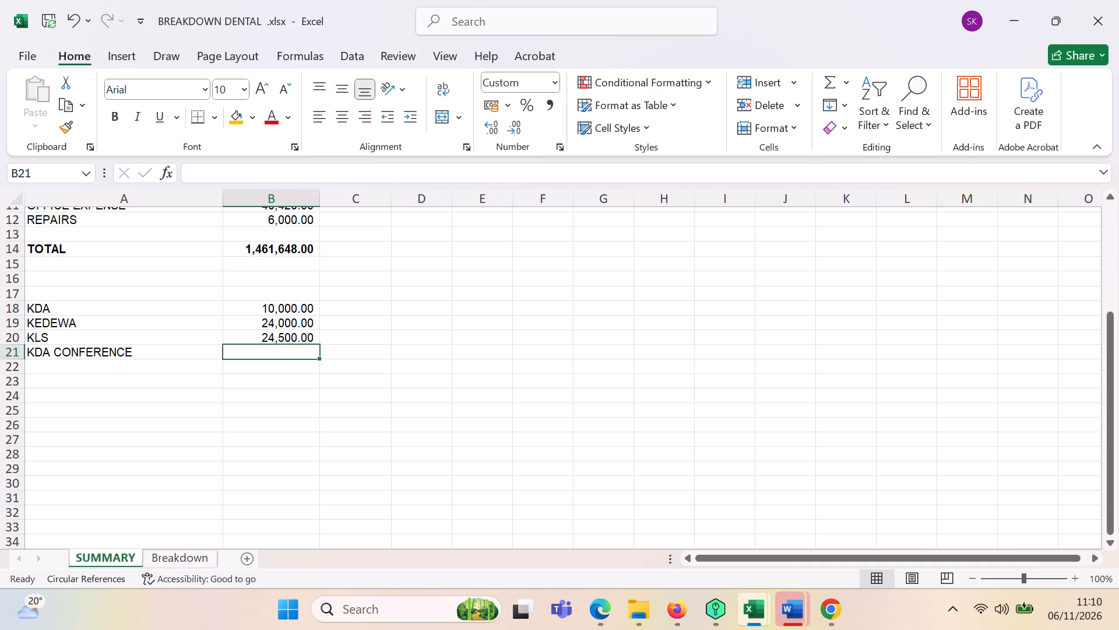
key(3)
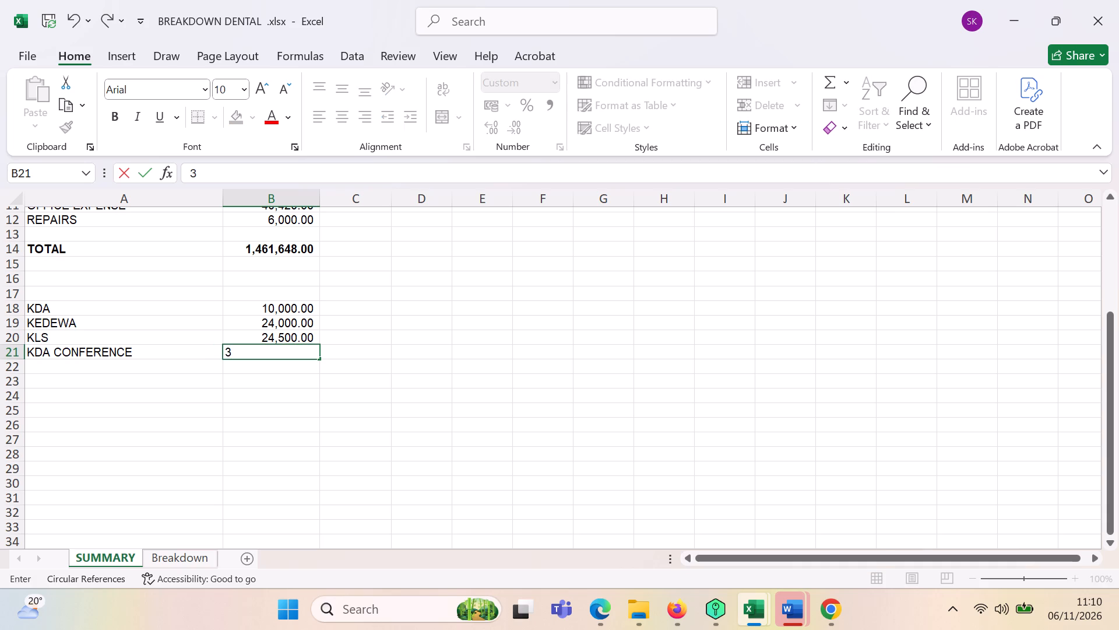
text(0500)
key(BackSpace)
key(BackSpace)
key(BackSpace)
text(8500)
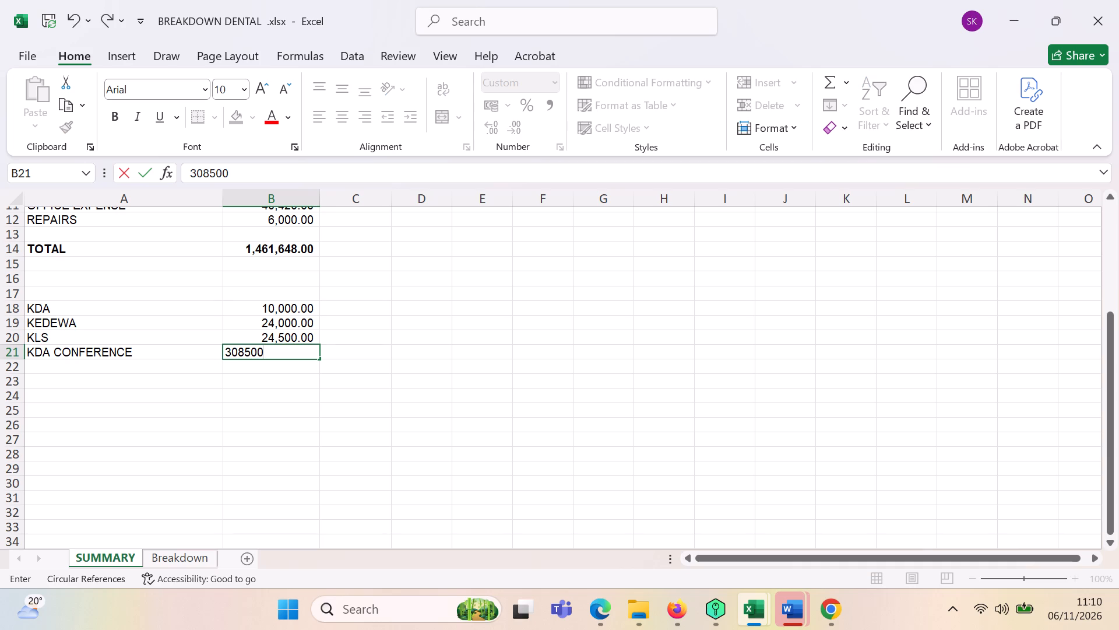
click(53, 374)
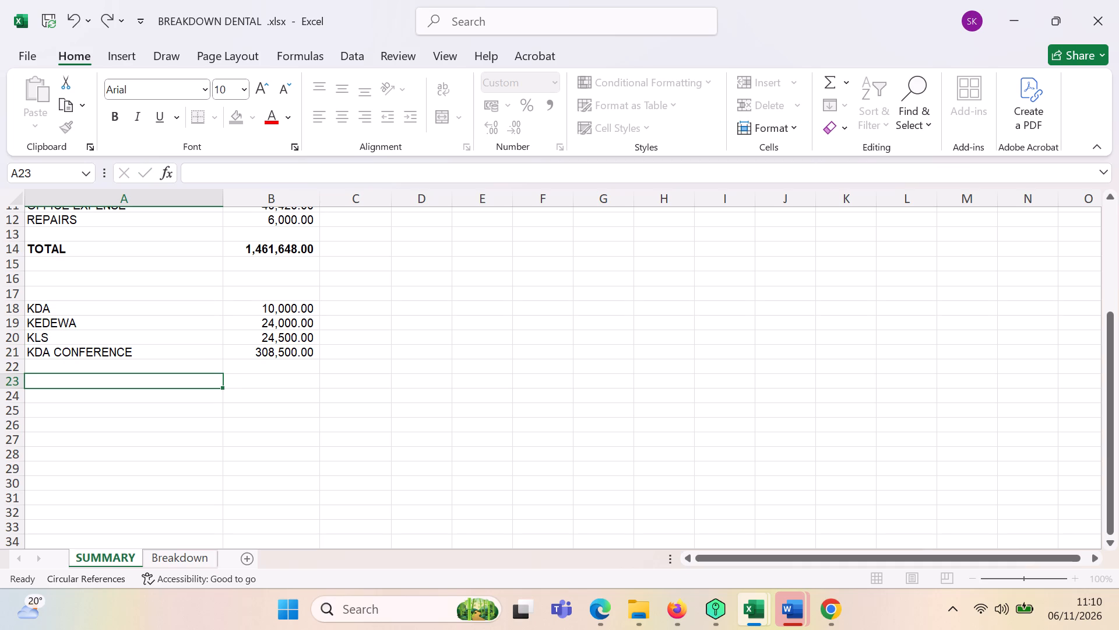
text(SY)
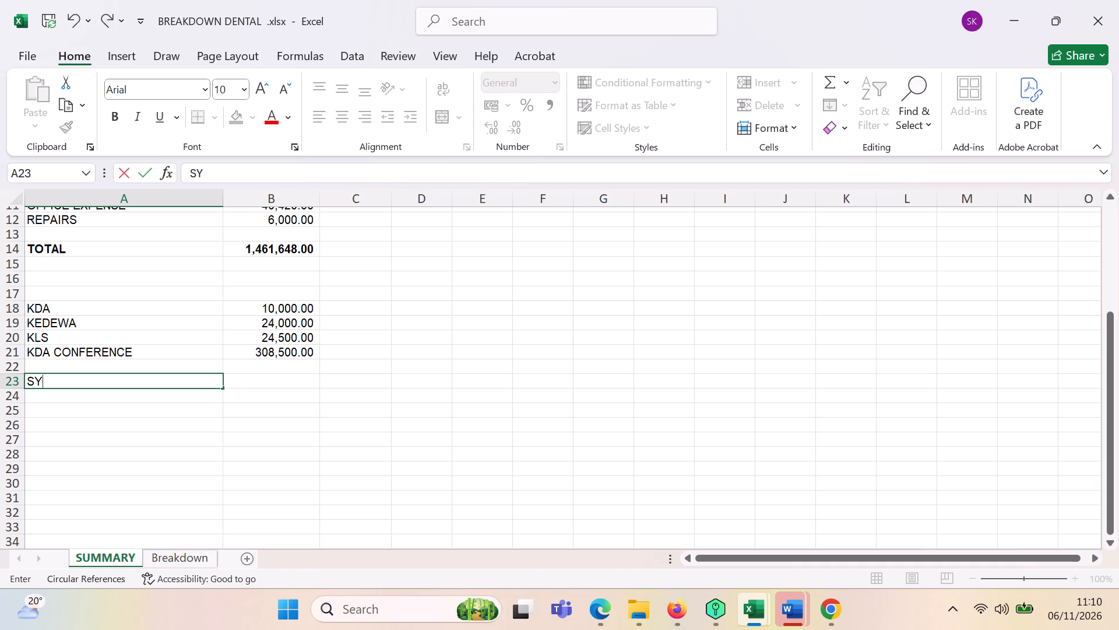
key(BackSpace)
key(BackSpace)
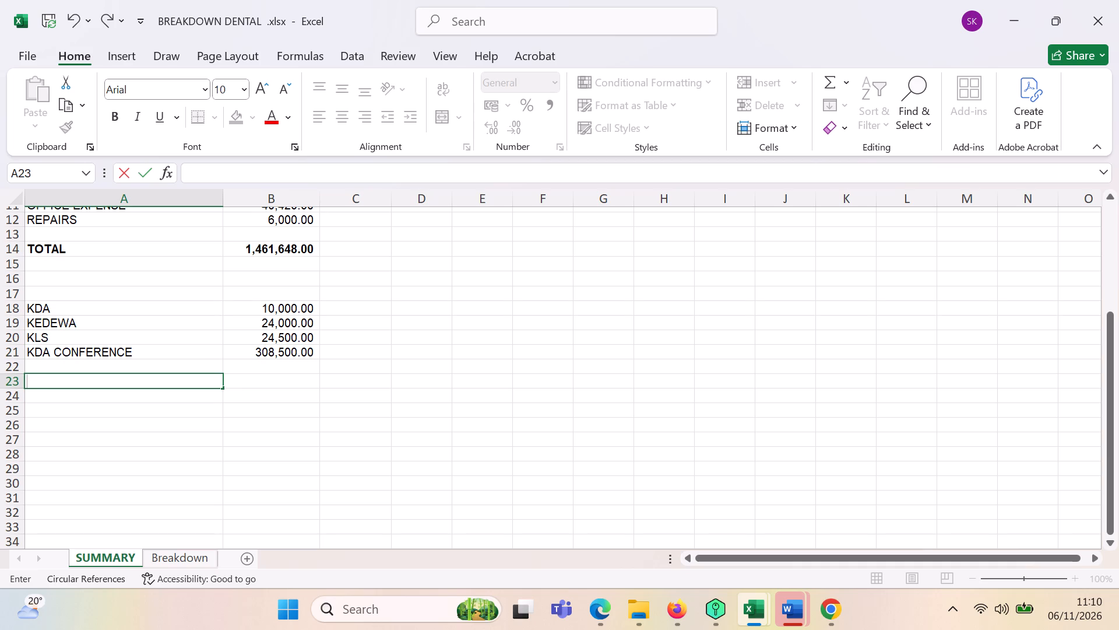
Add a SYOKIMAU COUNTRY CLUB EVENT entry with an amount of 26,500 in row 22.
click(58, 364)
key(s)
text(YOKIMA)
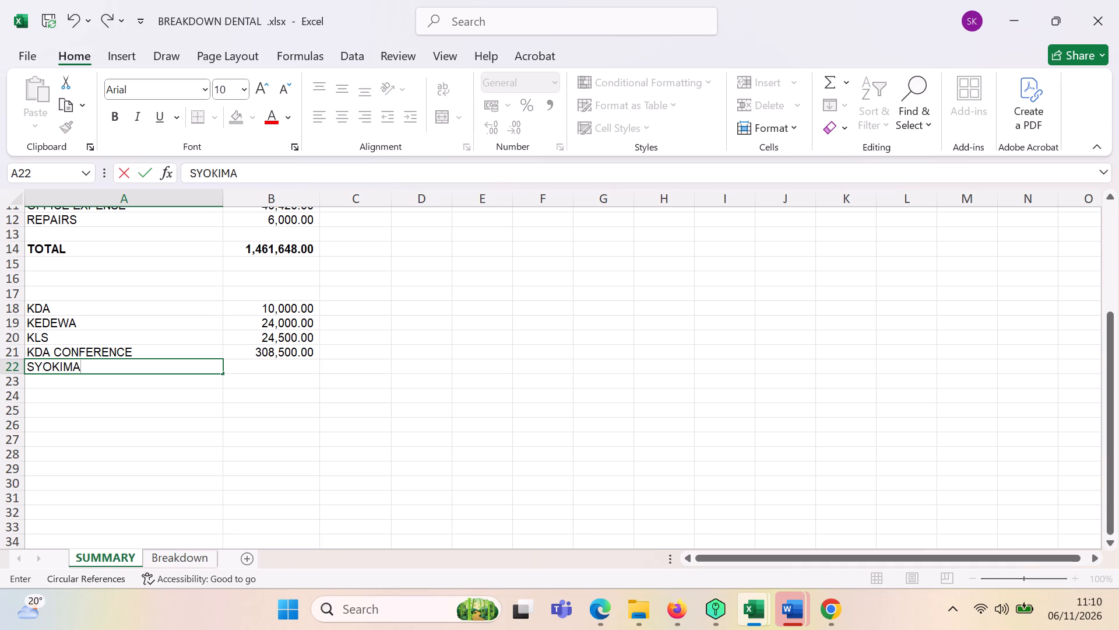
text(U)
key(space)
key(c)
text(OUNTRY C)
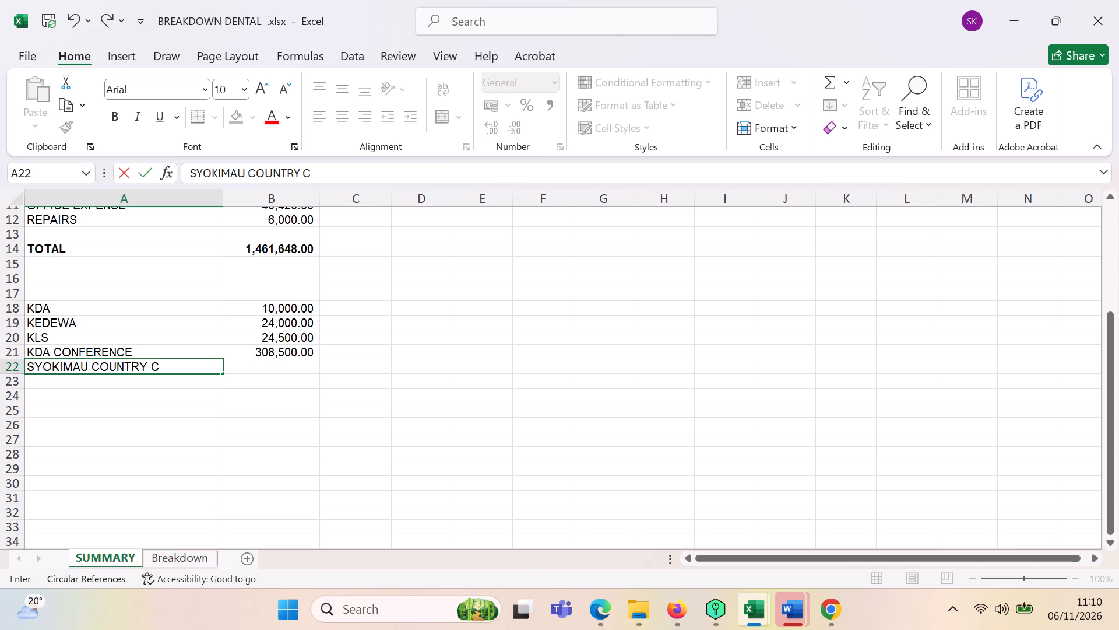
text(LUB)
key(space)
text(EVENT)
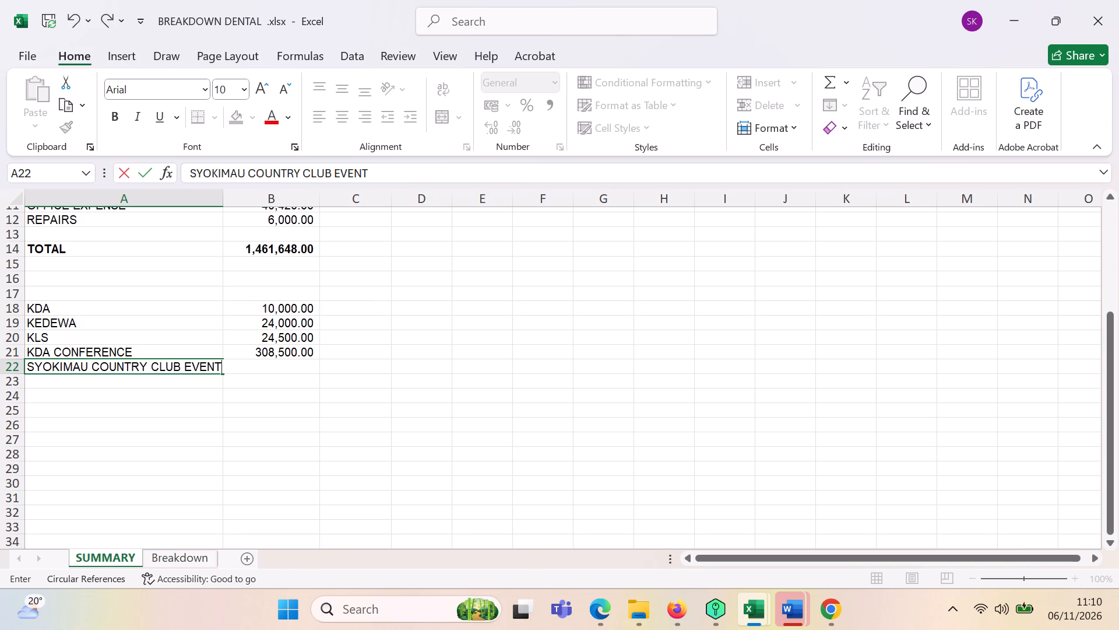
click(261, 370)
click(328, 446)
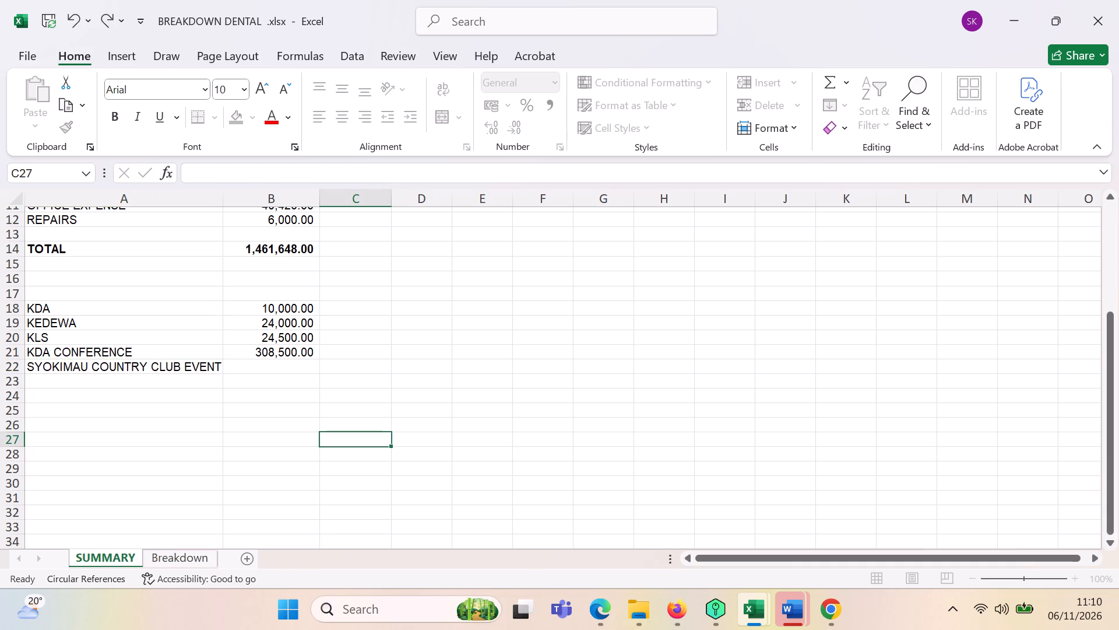
click(271, 365)
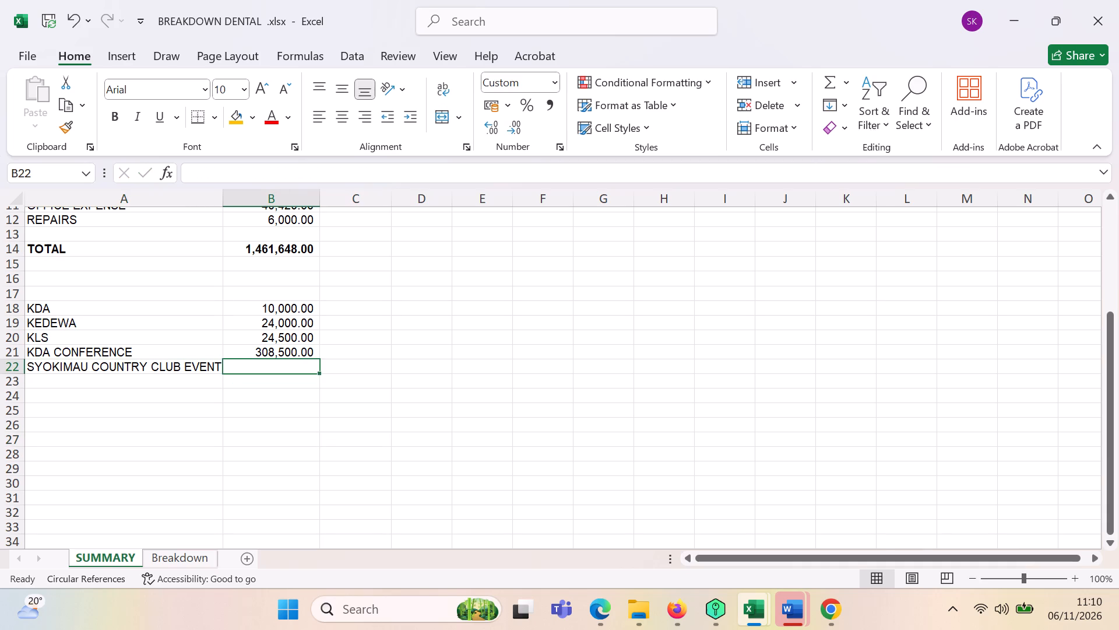
key(2)
text(6500)
click(40, 388)
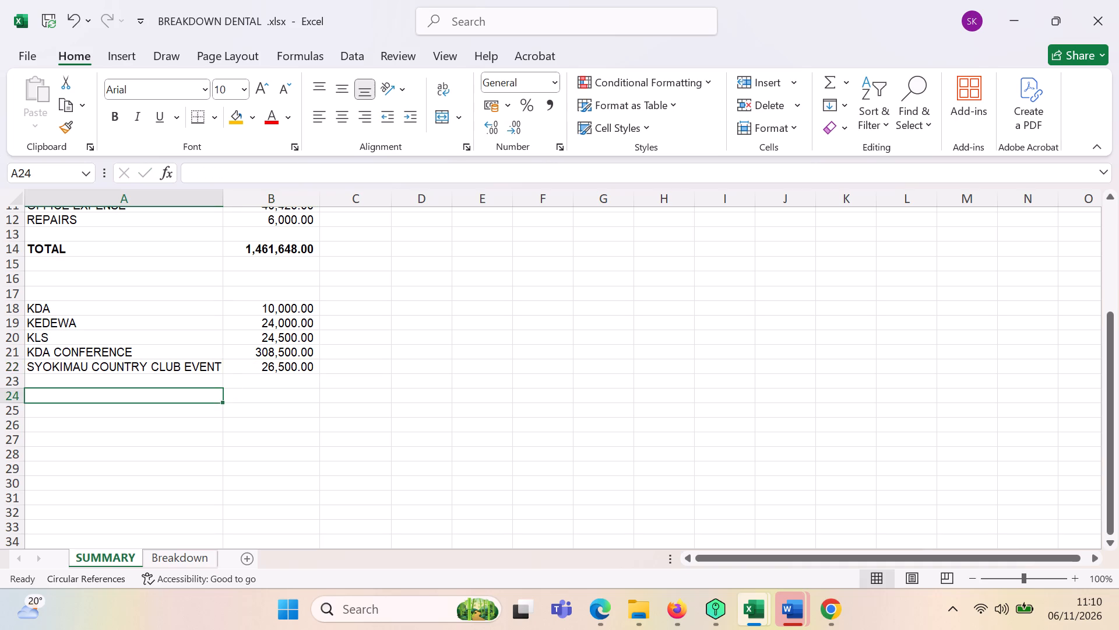
click(58, 379)
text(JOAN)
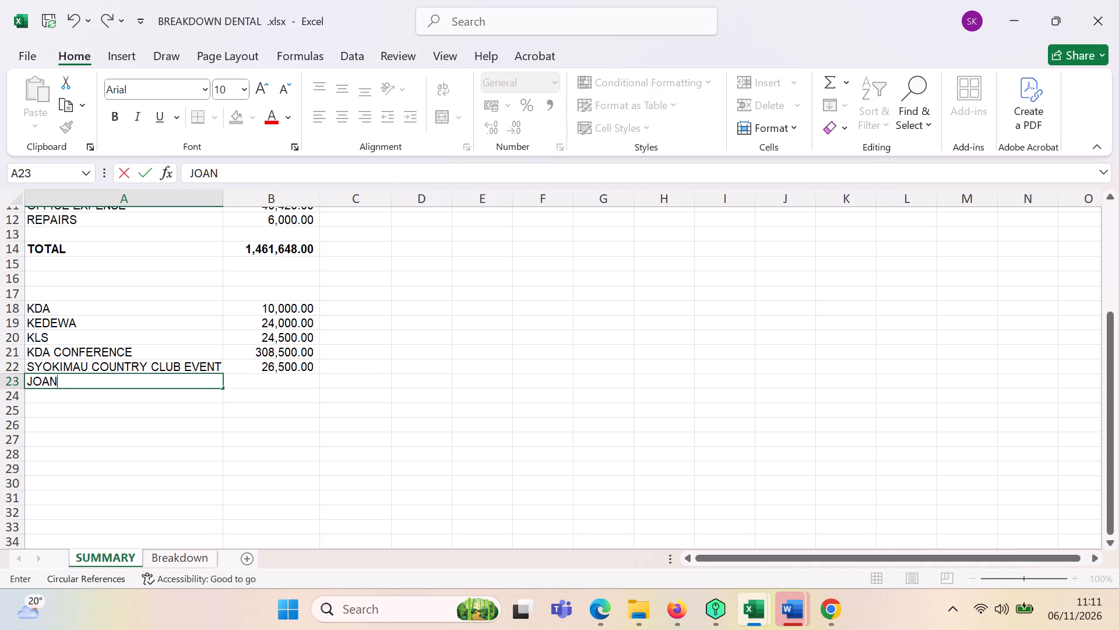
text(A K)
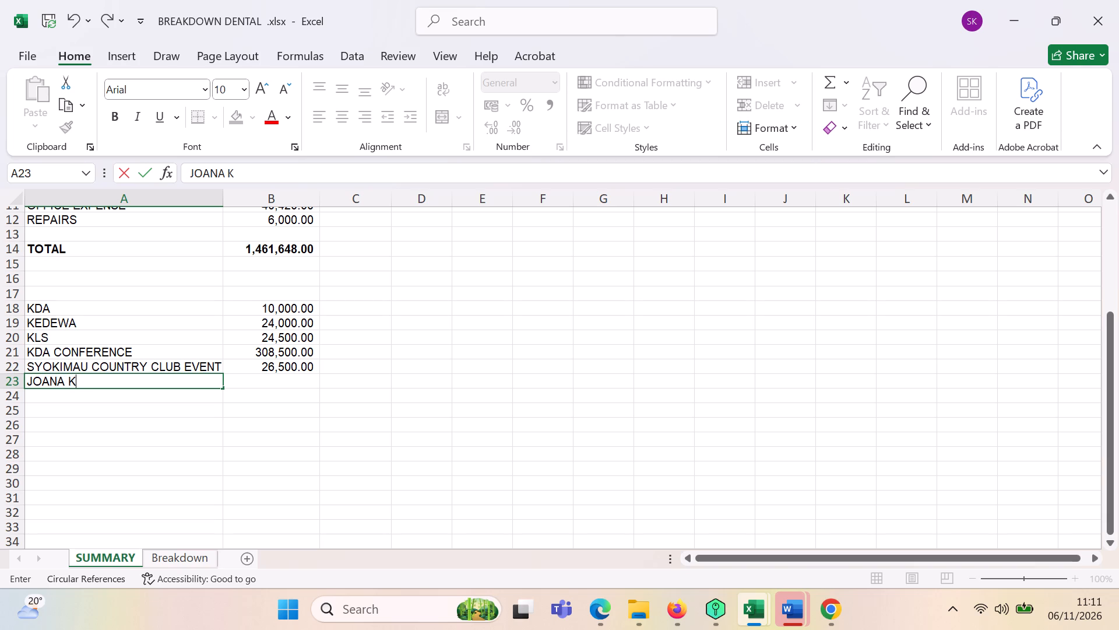
click(52, 384)
key(n)
click(112, 416)
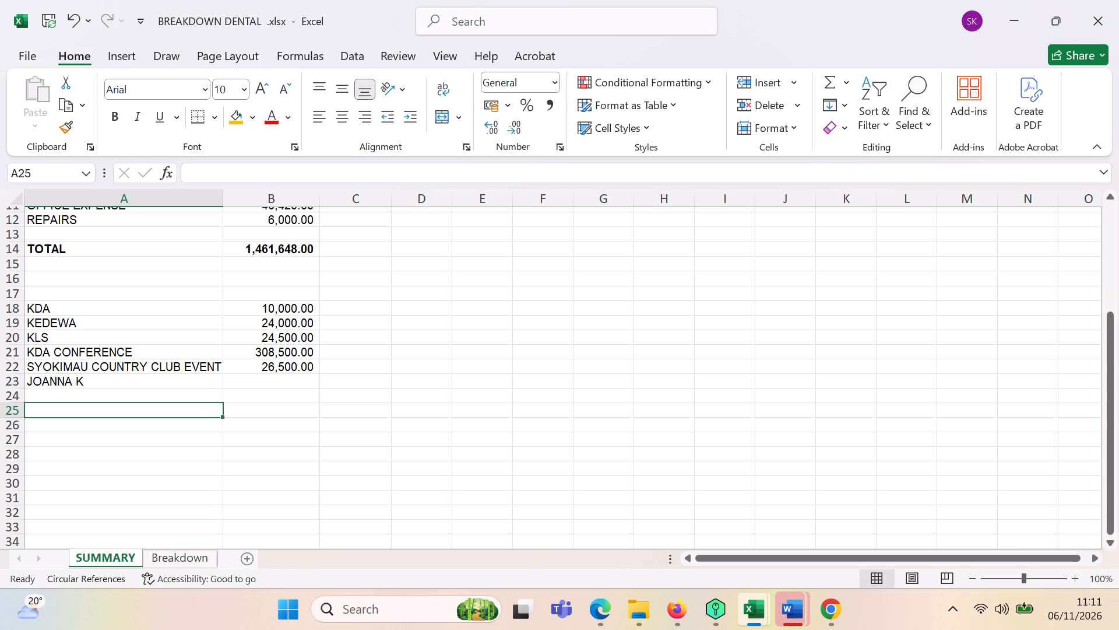
Extend the label in A23 with "-STAFF GIFTS" and enter its amount of 12,300 in B23.
double_click(94, 381)
text(-S)
text(TAFF GIFTS)
click(275, 381)
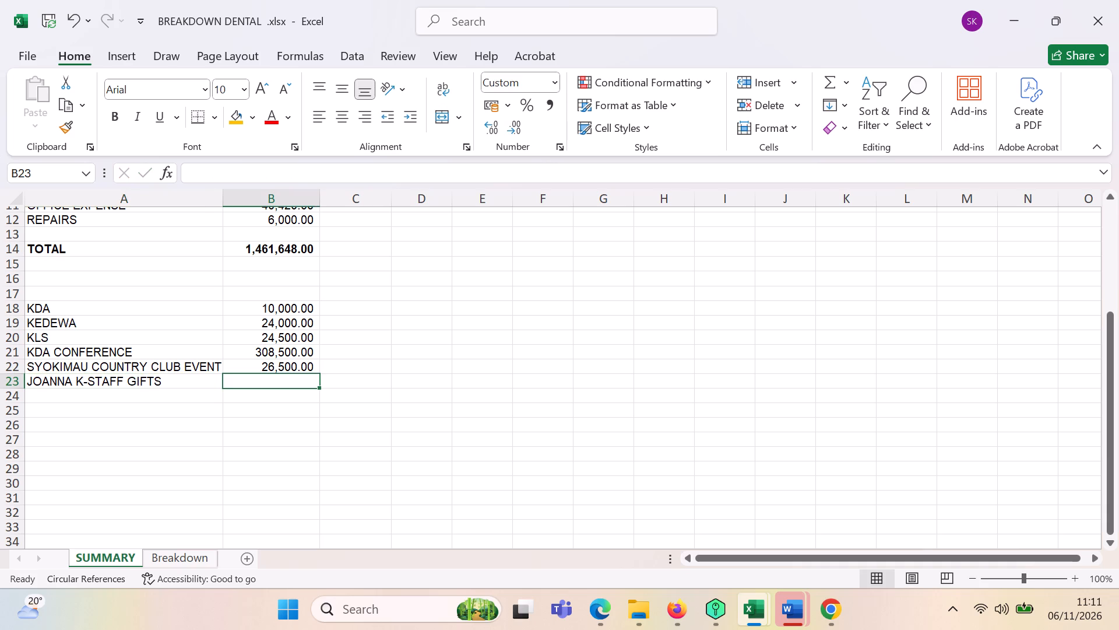
text(12)
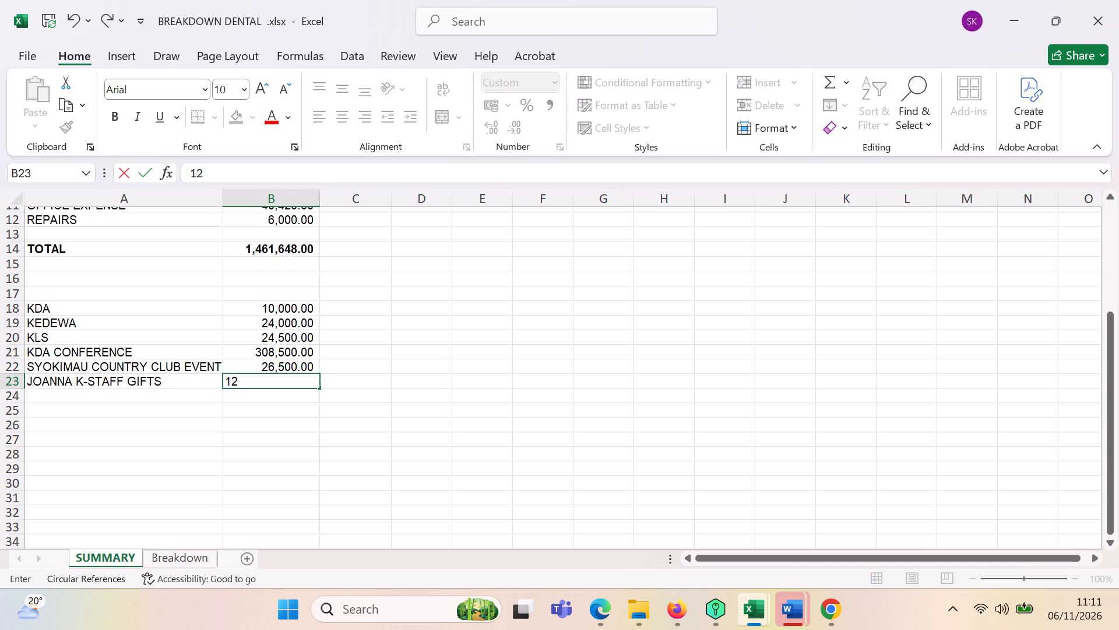
text(300)
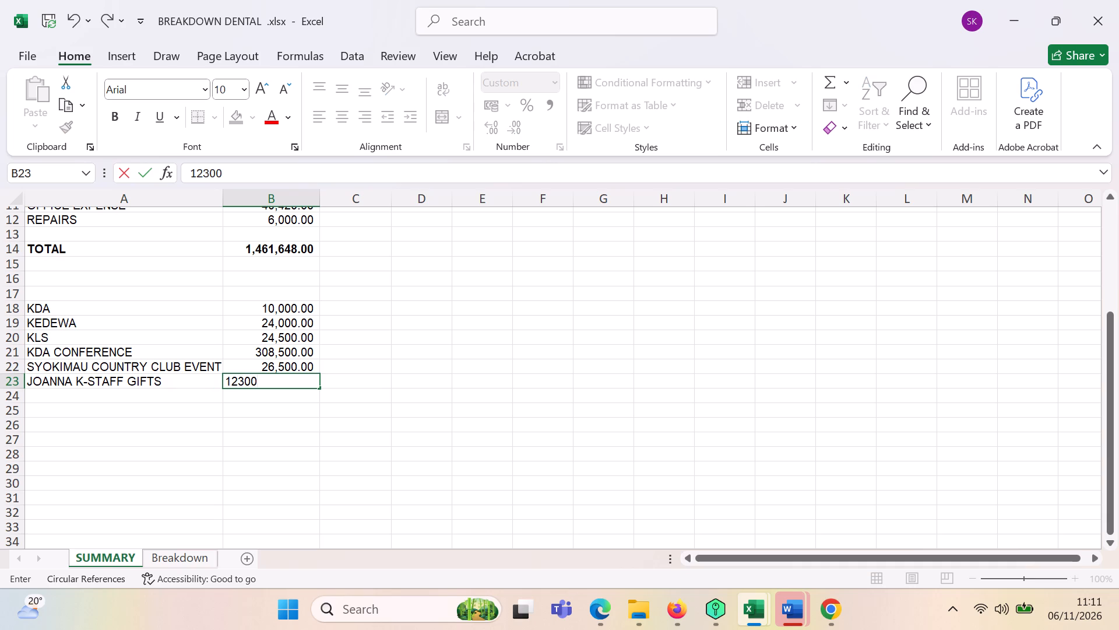
click(357, 441)
Add an AutoSum of B18:B24 in cell B25, beneath the itemised amounts.
click(261, 408)
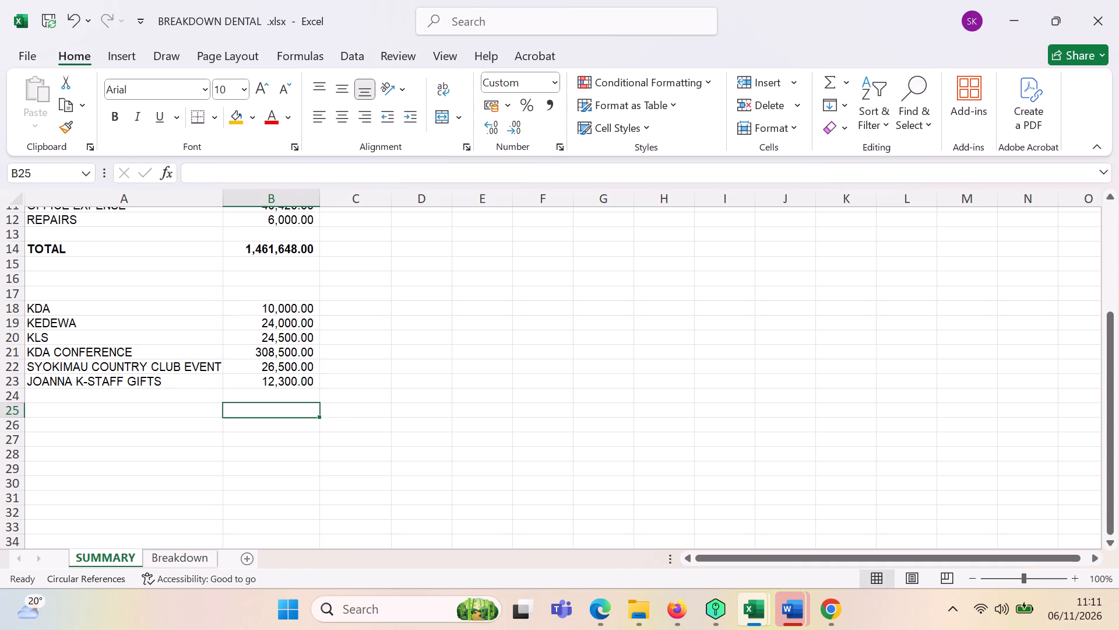
click(829, 82)
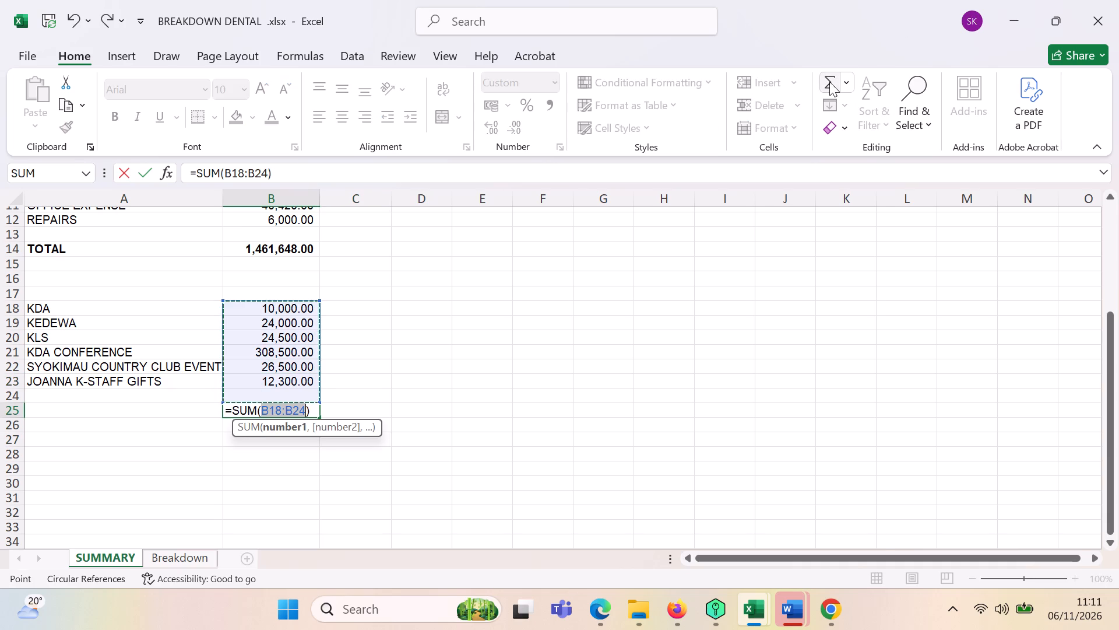
key(Return)
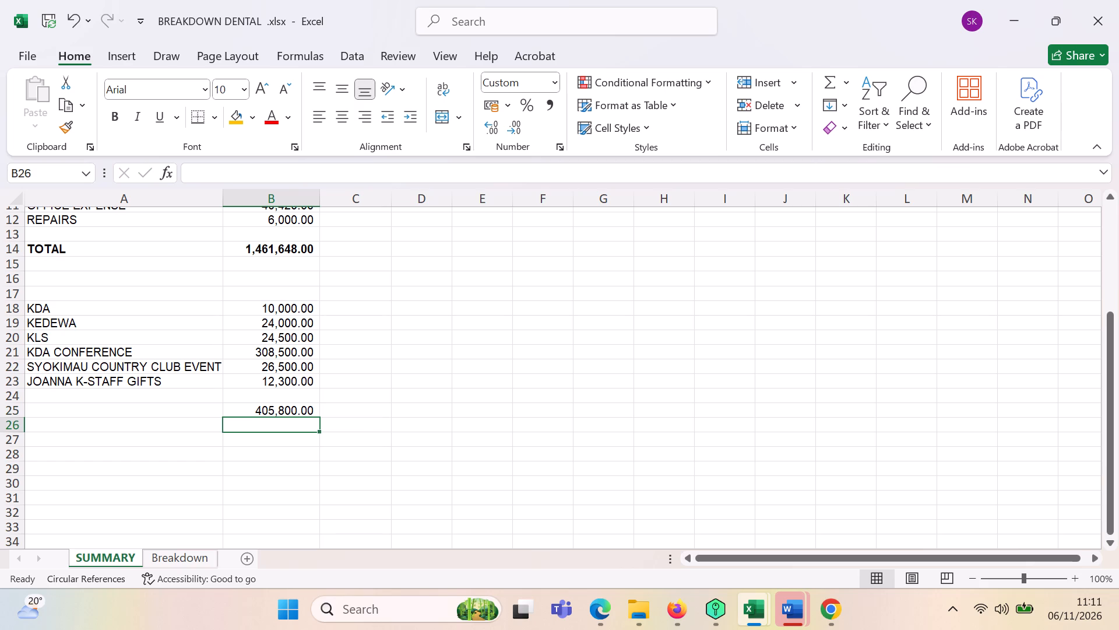
Colour the text of the itemised list and its sum, A18:B25, red.
click(68, 315)
click(416, 328)
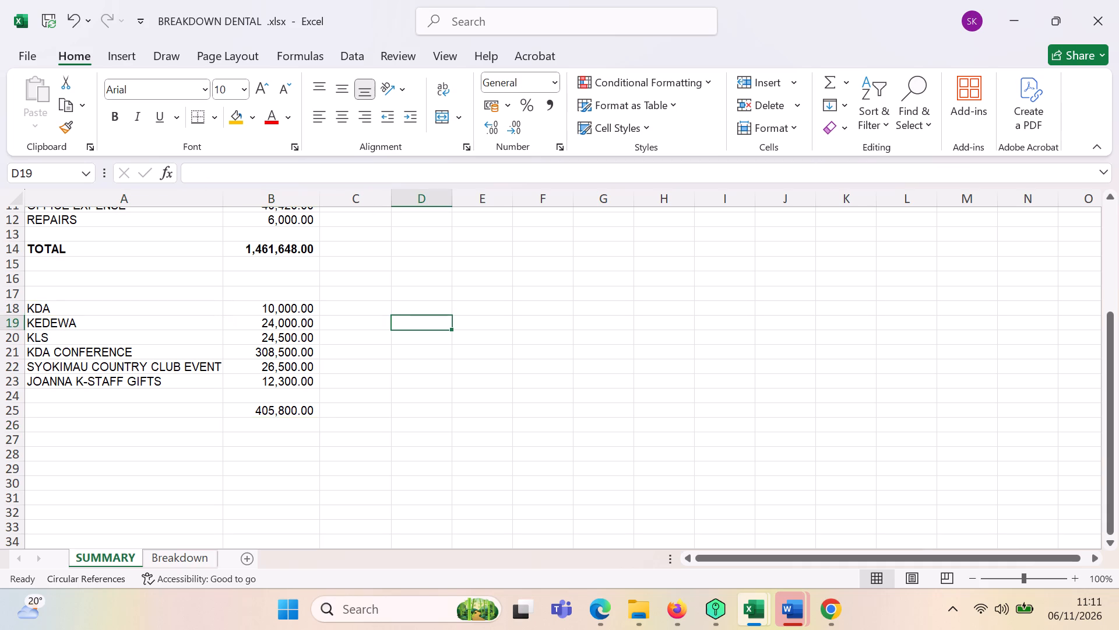
drag(36, 309, 310, 390)
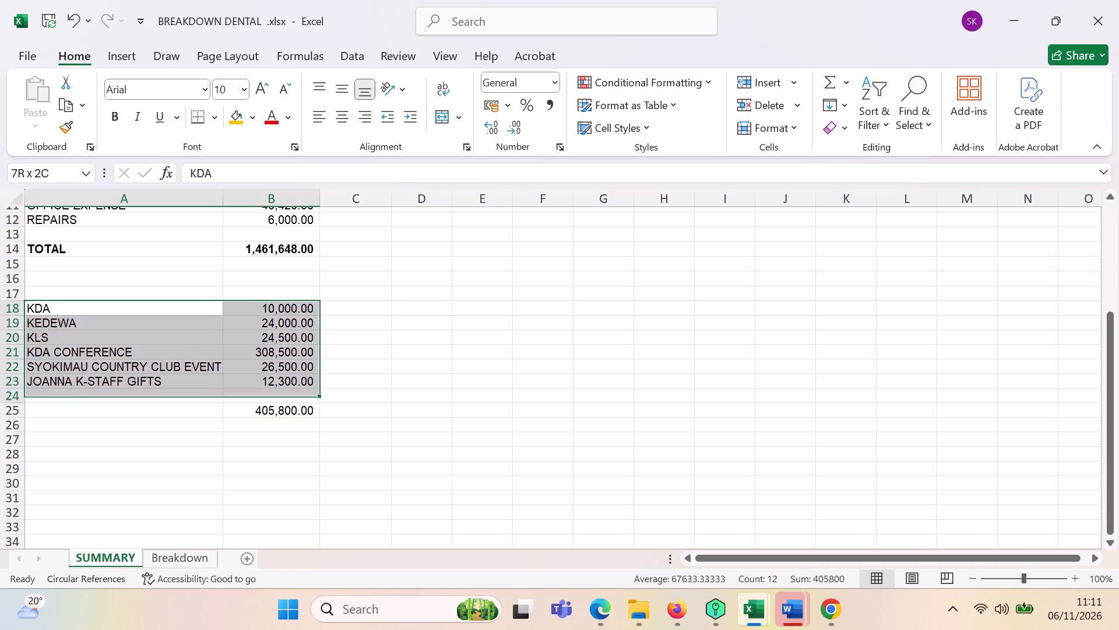
drag(310, 390, 300, 403)
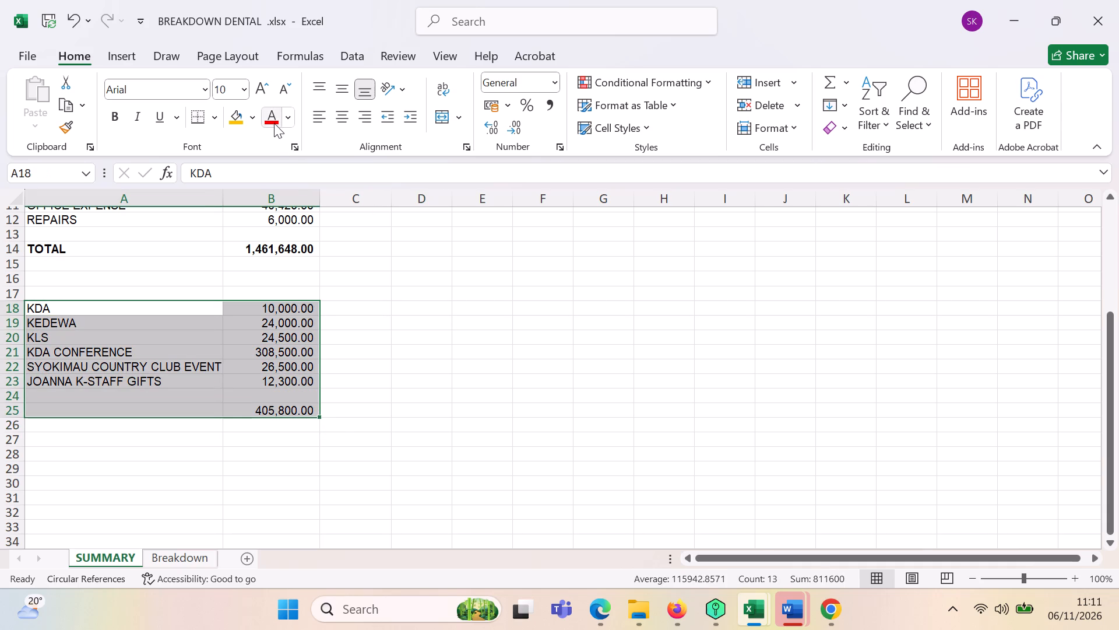
click(274, 123)
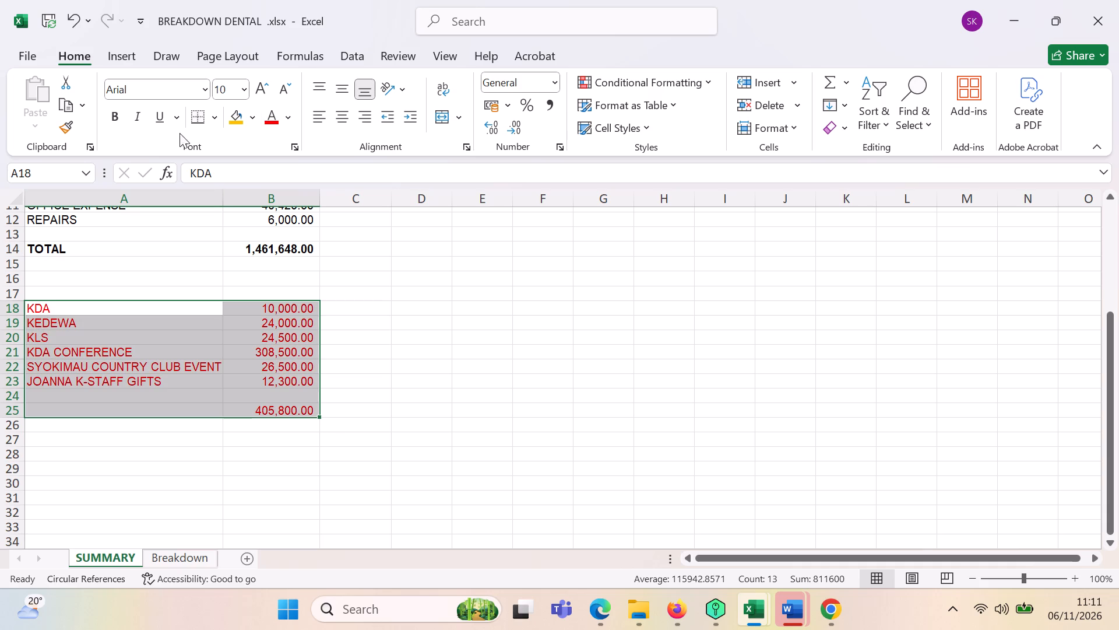
Change the text of the itemised list and its sum, A18:B25, to the standard dark red.
click(292, 121)
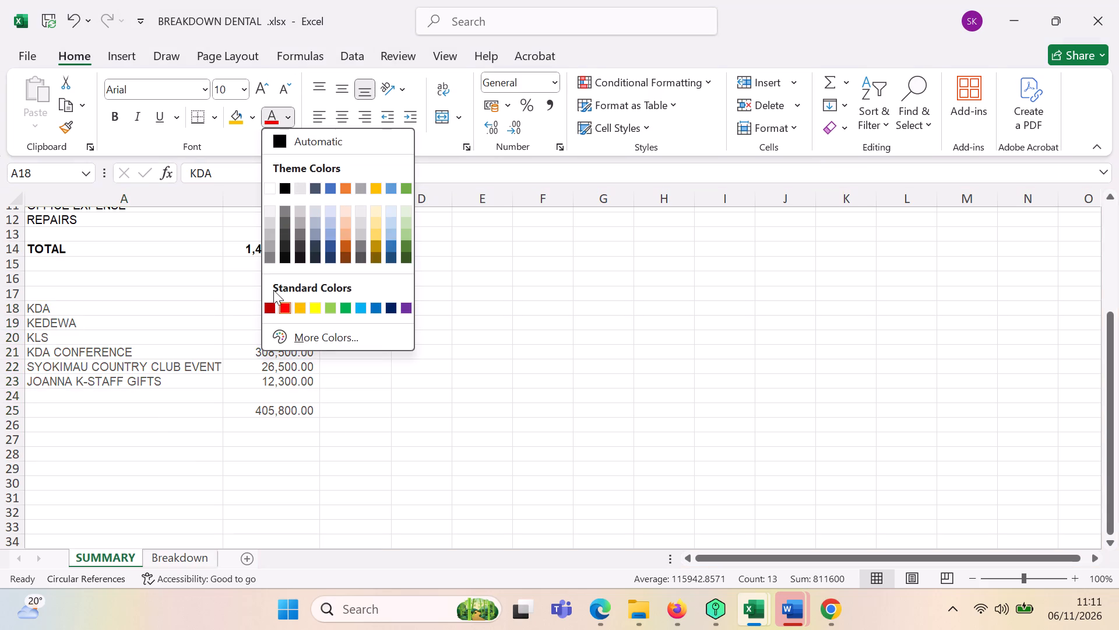
click(272, 308)
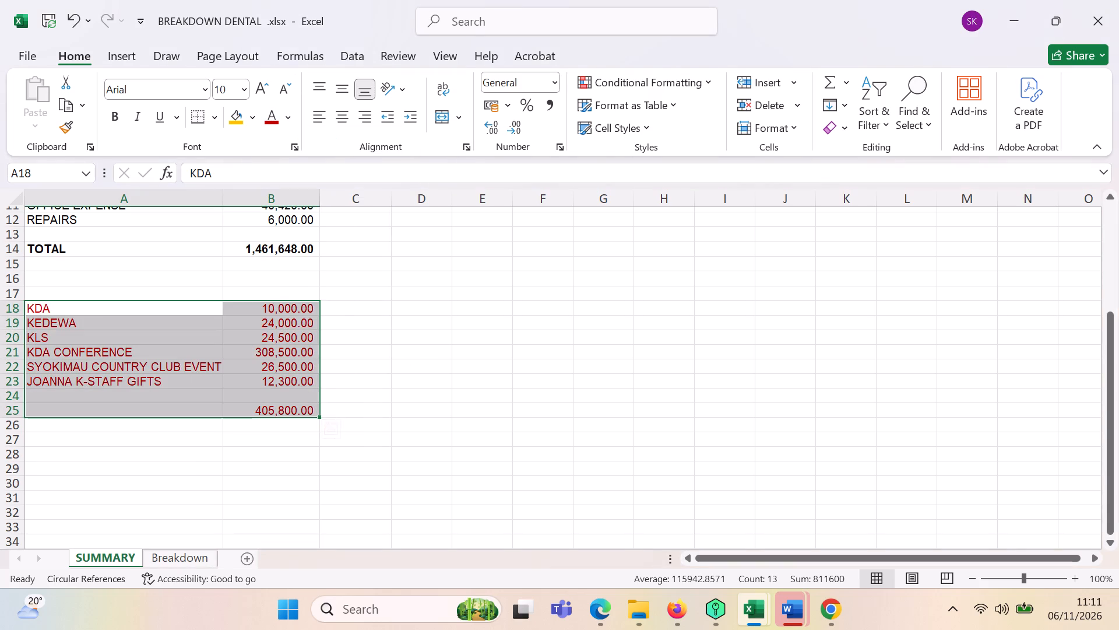
Enter the heading FROM PAYOUT in cell A17, directly above the itemised list.
click(79, 292)
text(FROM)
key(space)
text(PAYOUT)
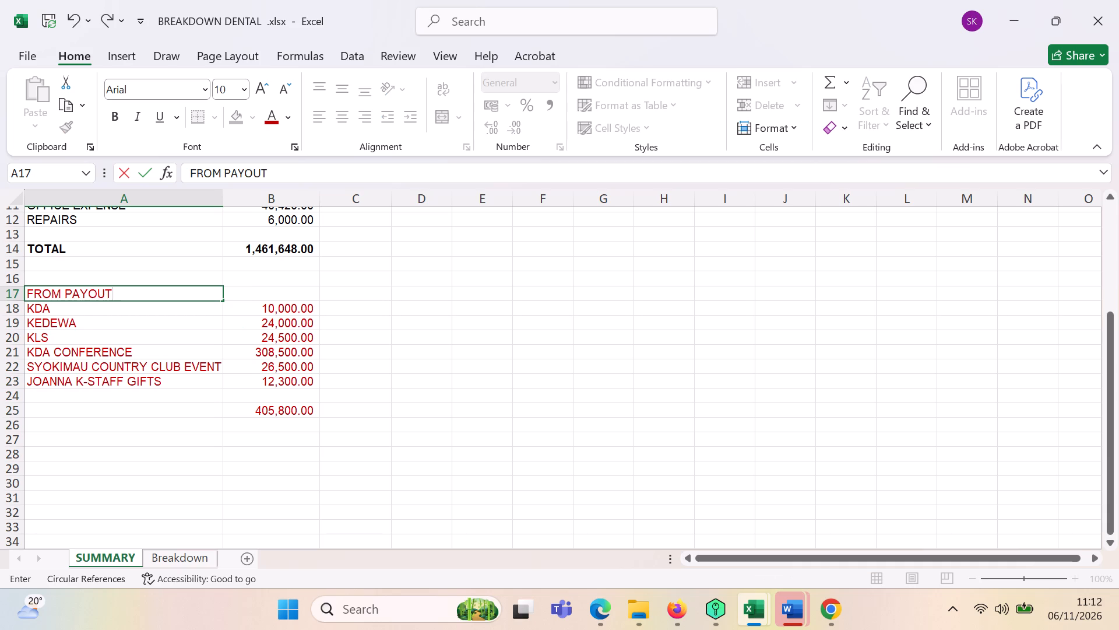
click(350, 450)
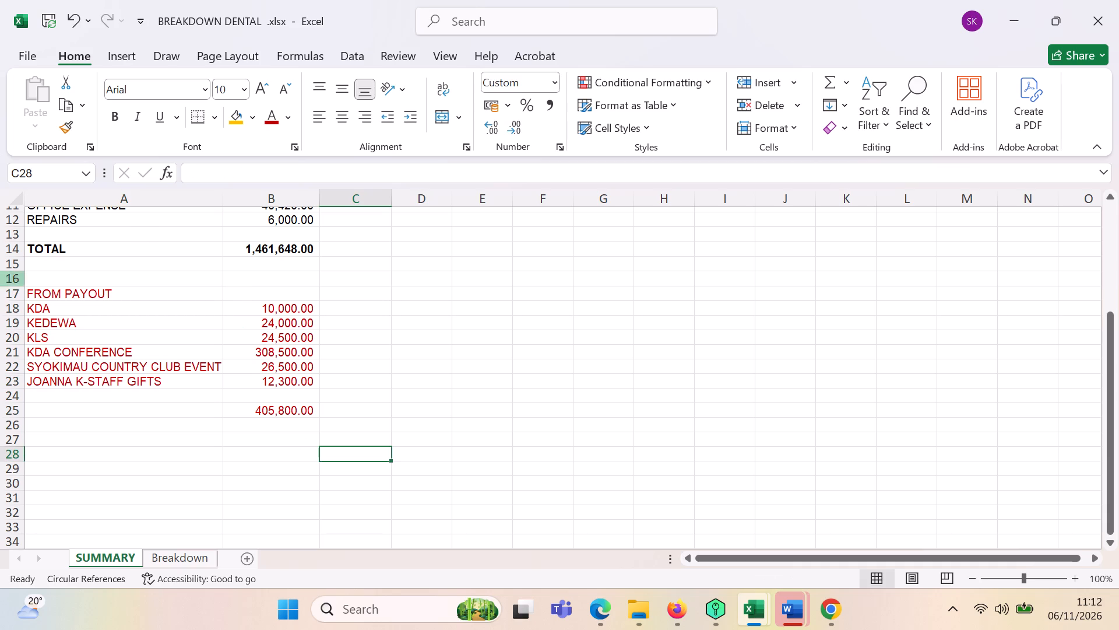
Save the workbook.
click(44, 17)
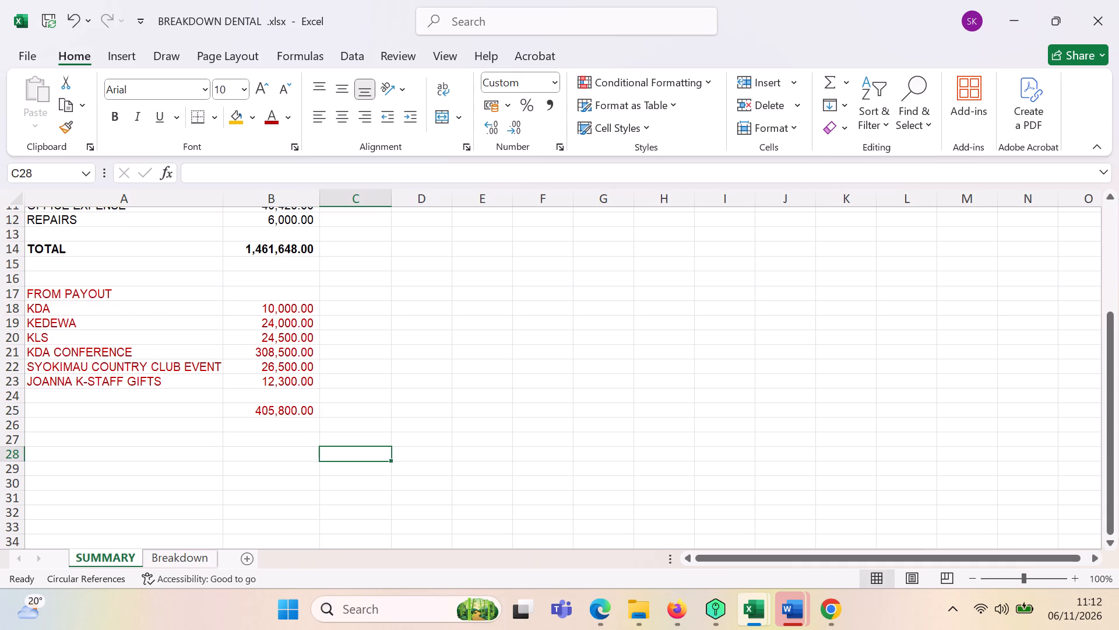
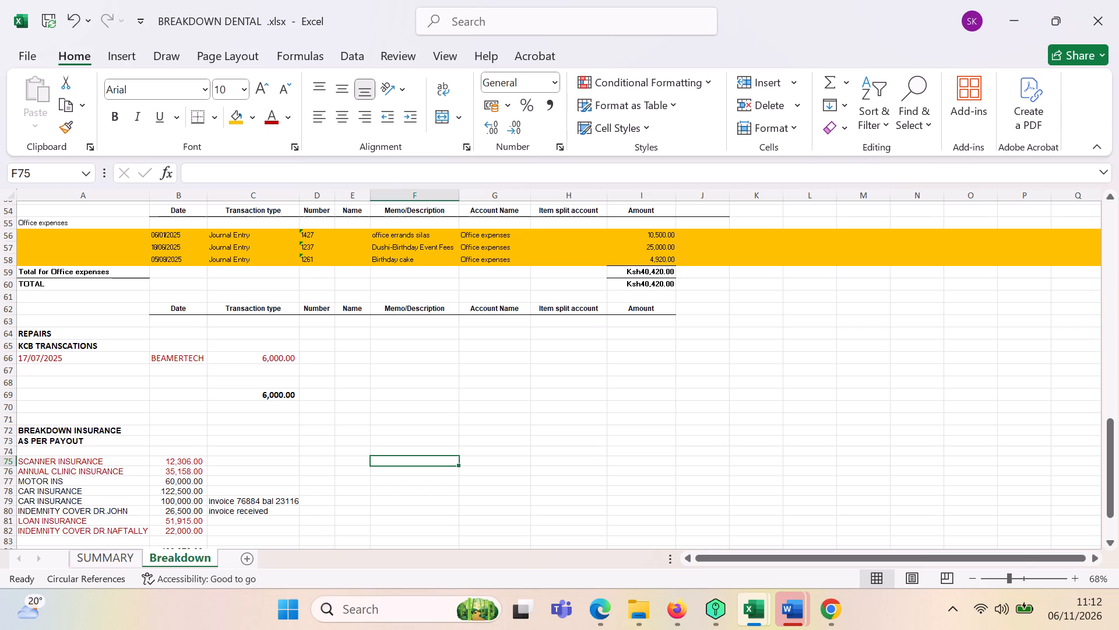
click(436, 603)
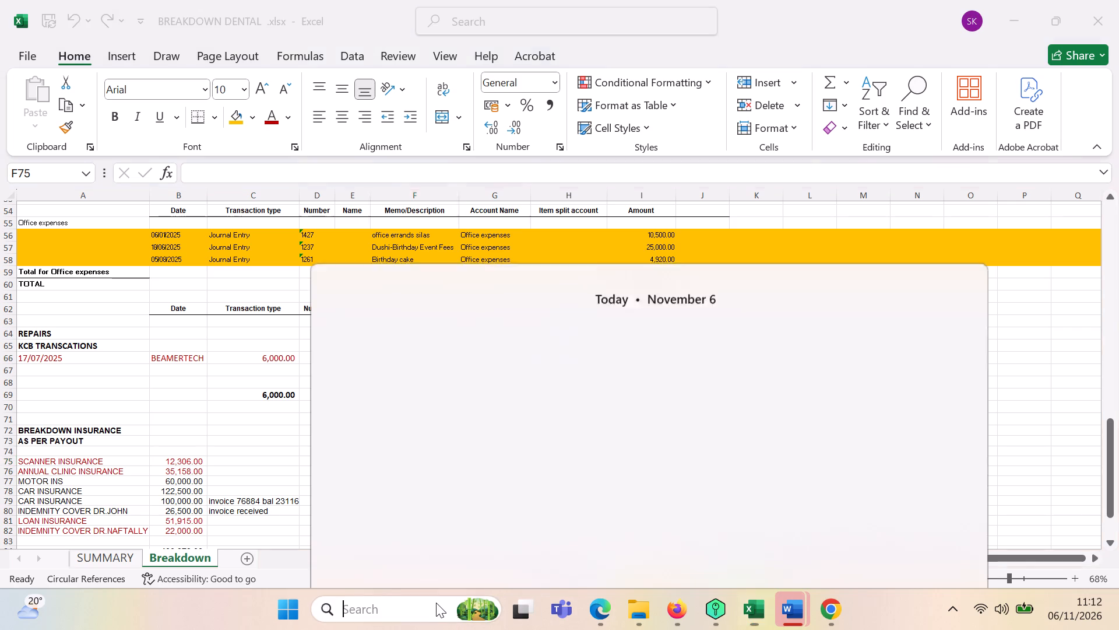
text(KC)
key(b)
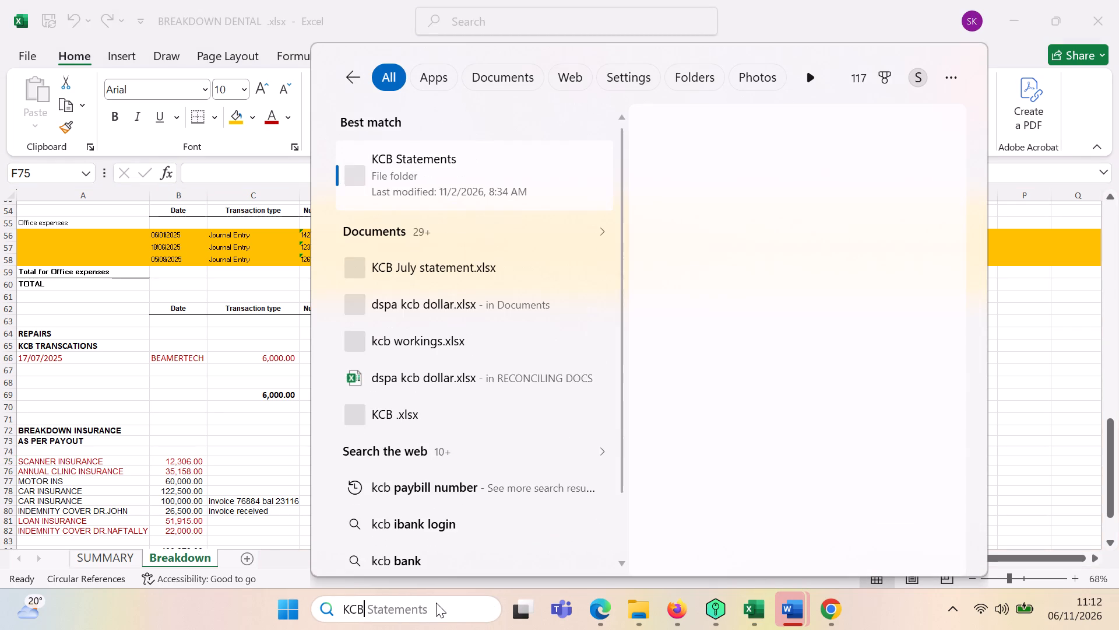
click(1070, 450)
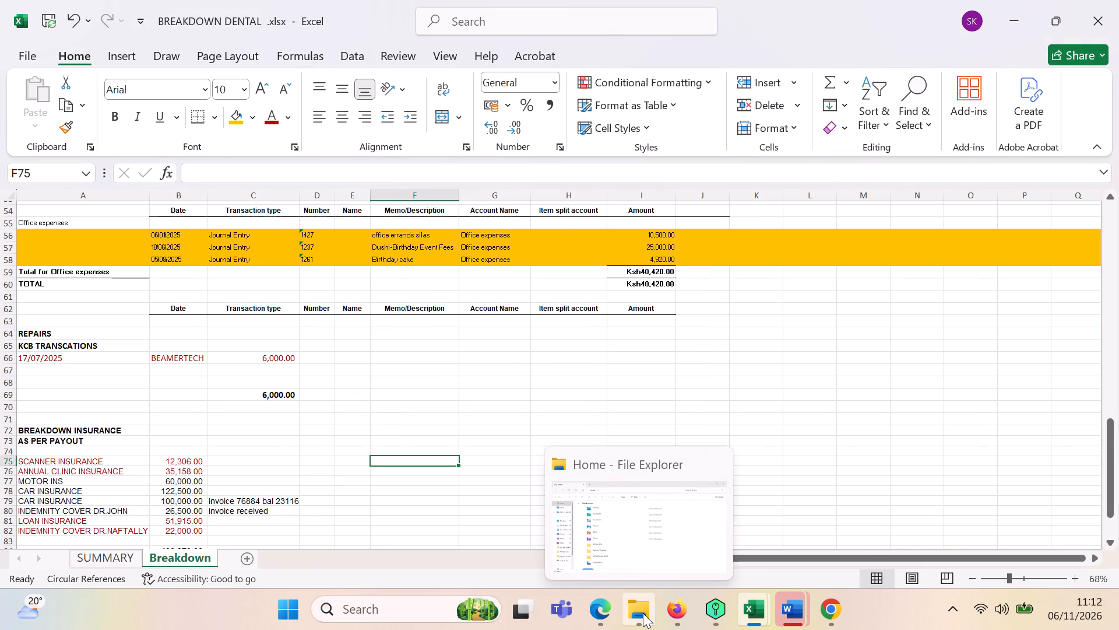
Switch to File Explorer and cut today's 6-11-2026_10-18-35 zip archive from the Downloads folder.
click(631, 525)
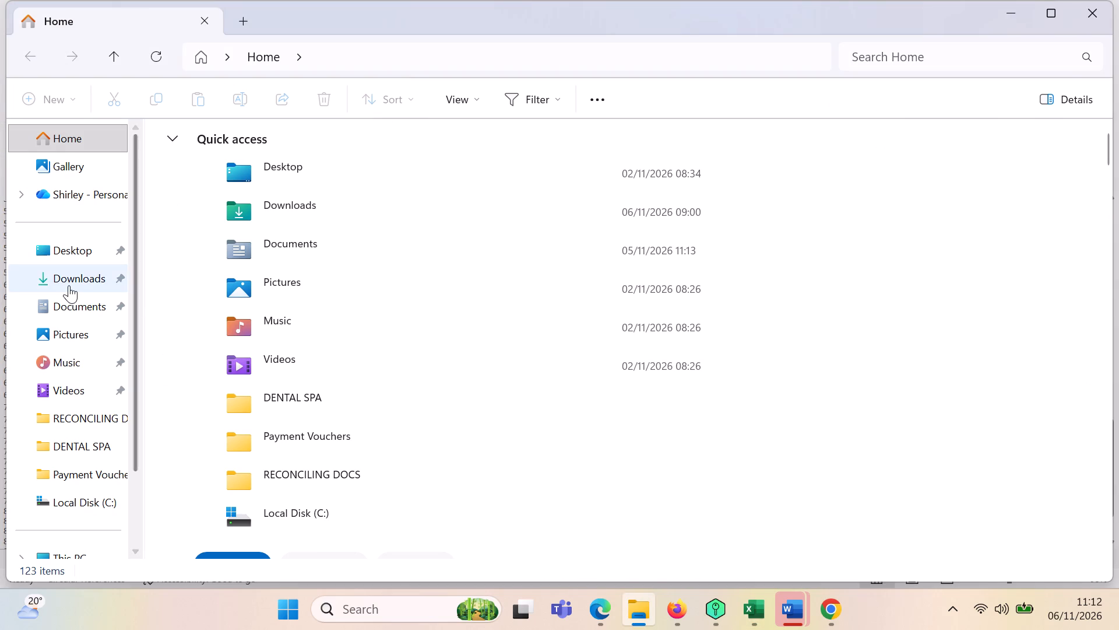
click(69, 285)
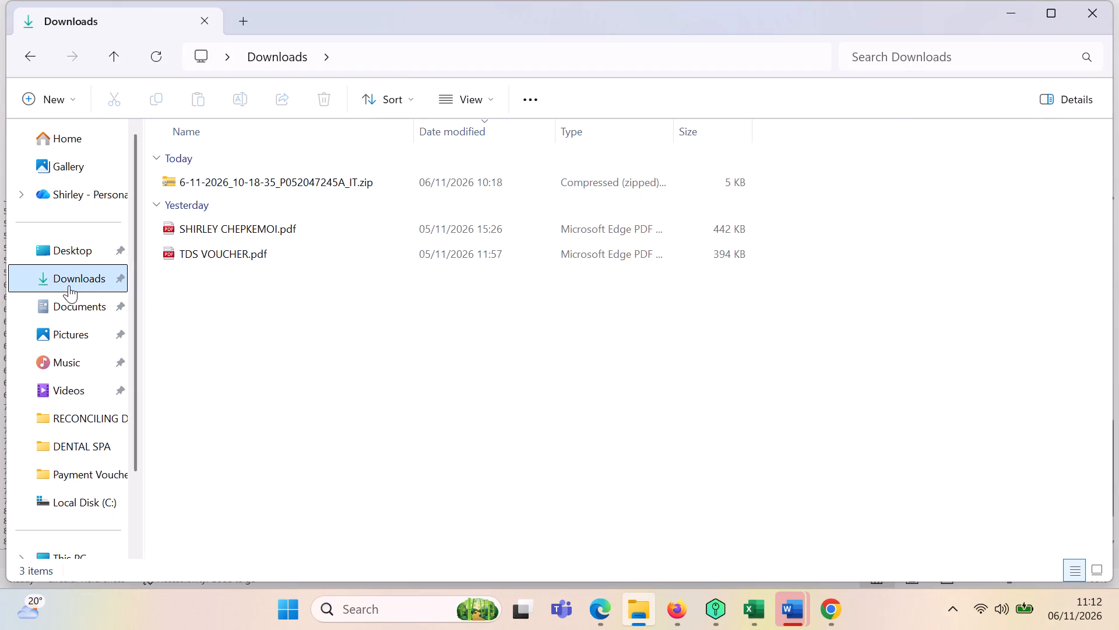
click(335, 181)
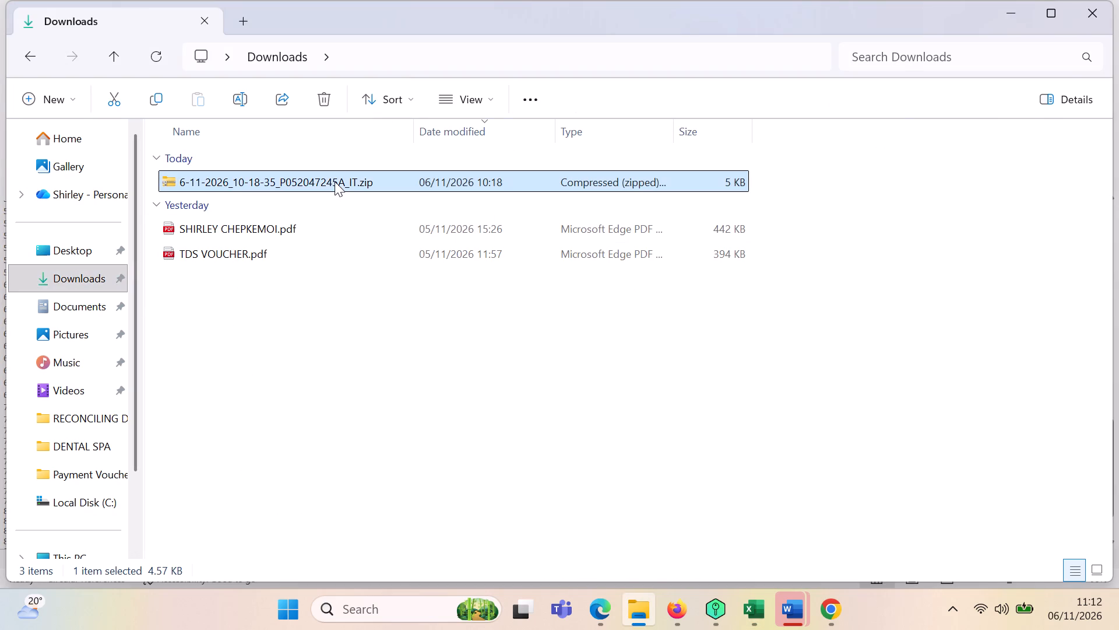
right_click(335, 181)
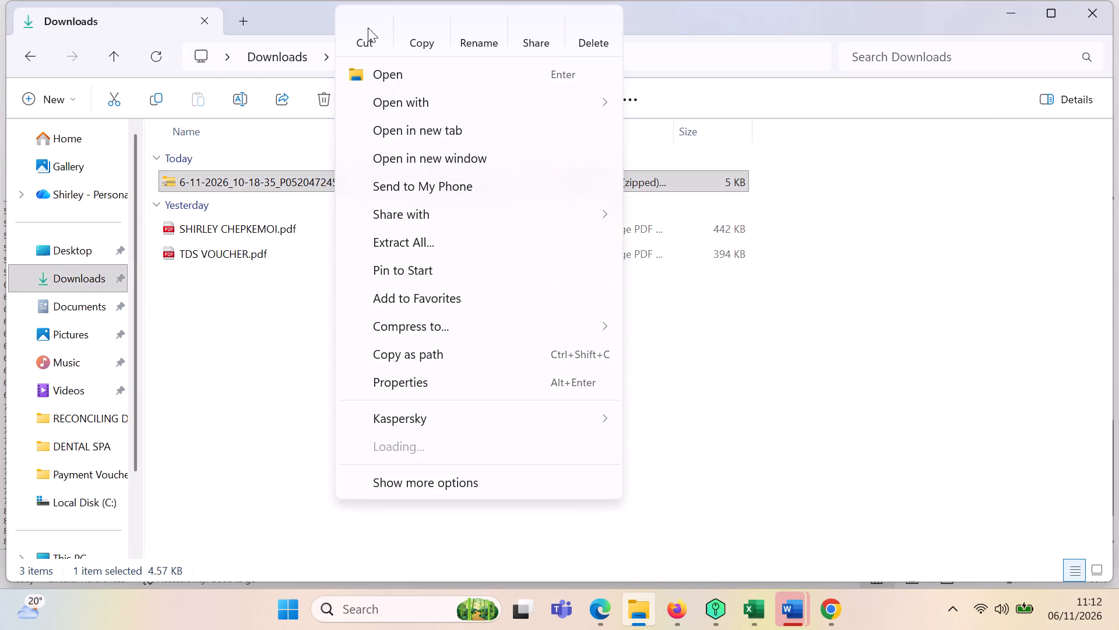
click(368, 27)
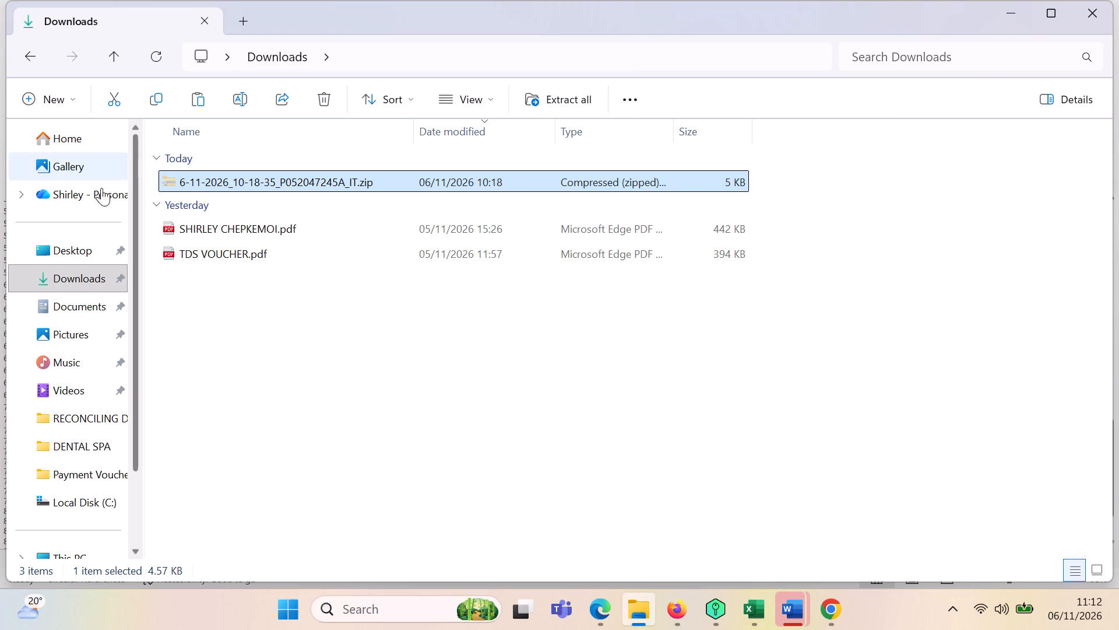
Search the personal OneDrive for PRIM and paste the cut zip archive into the PRIMECORP folder.
click(84, 200)
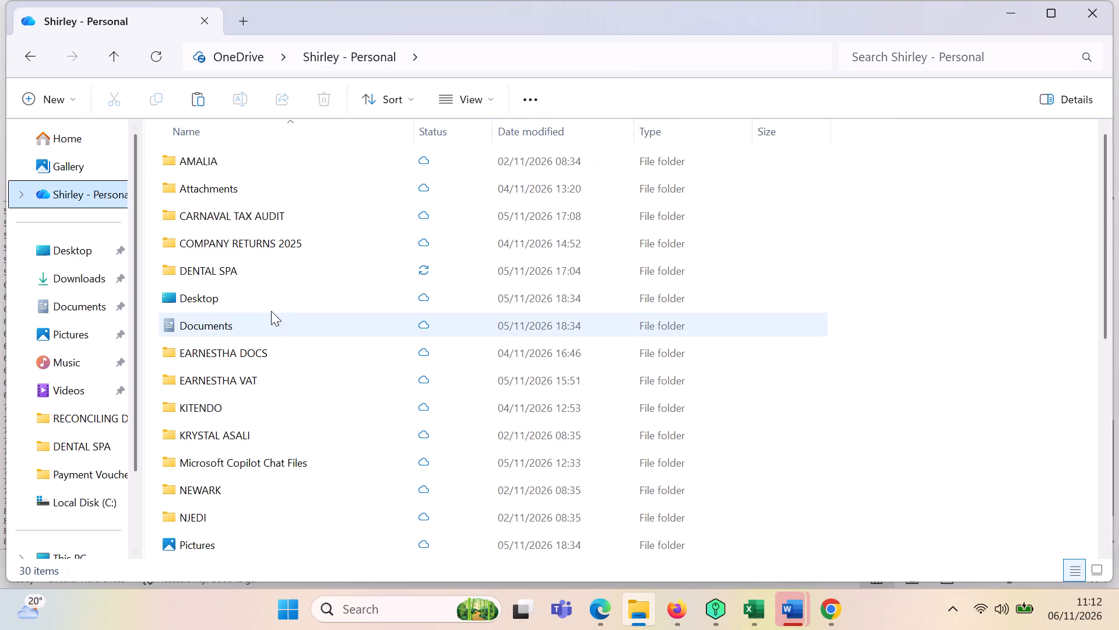
double_click(245, 272)
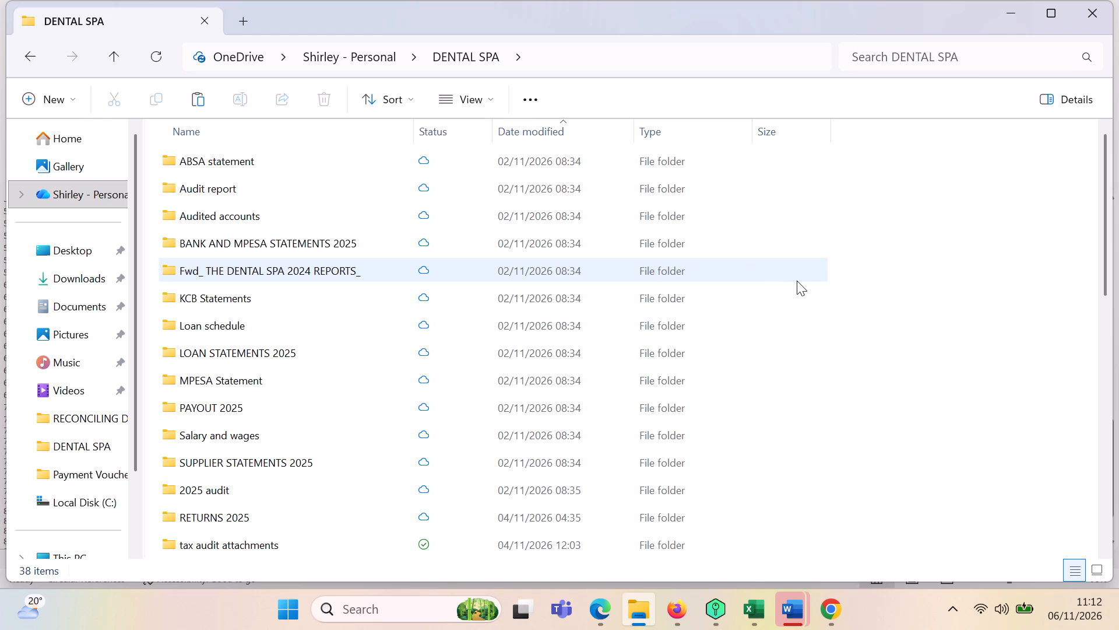
click(81, 189)
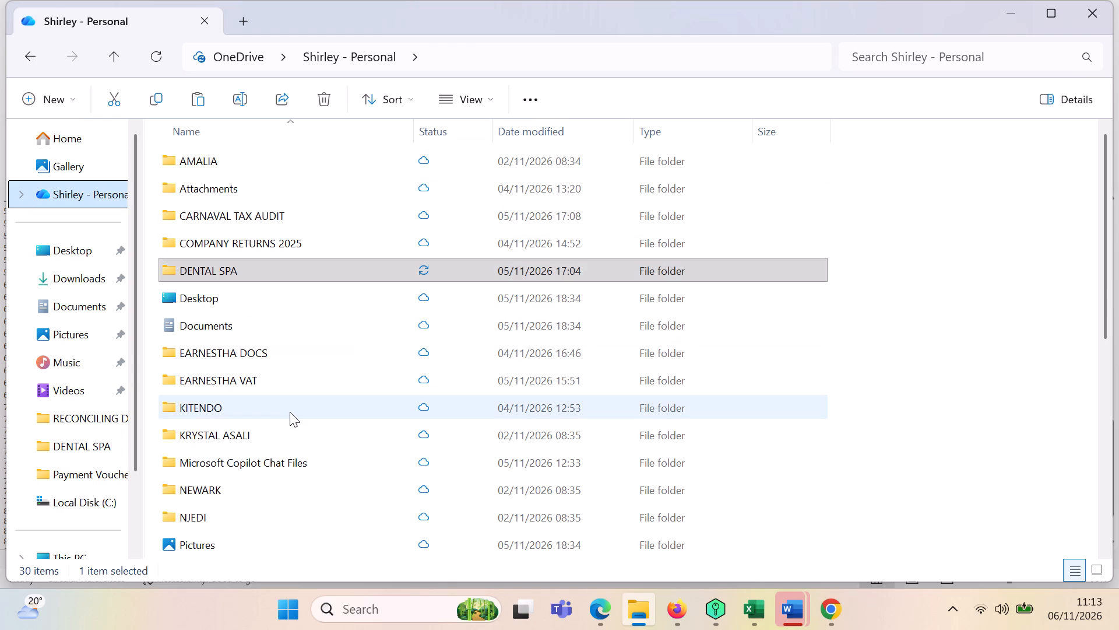
click(61, 189)
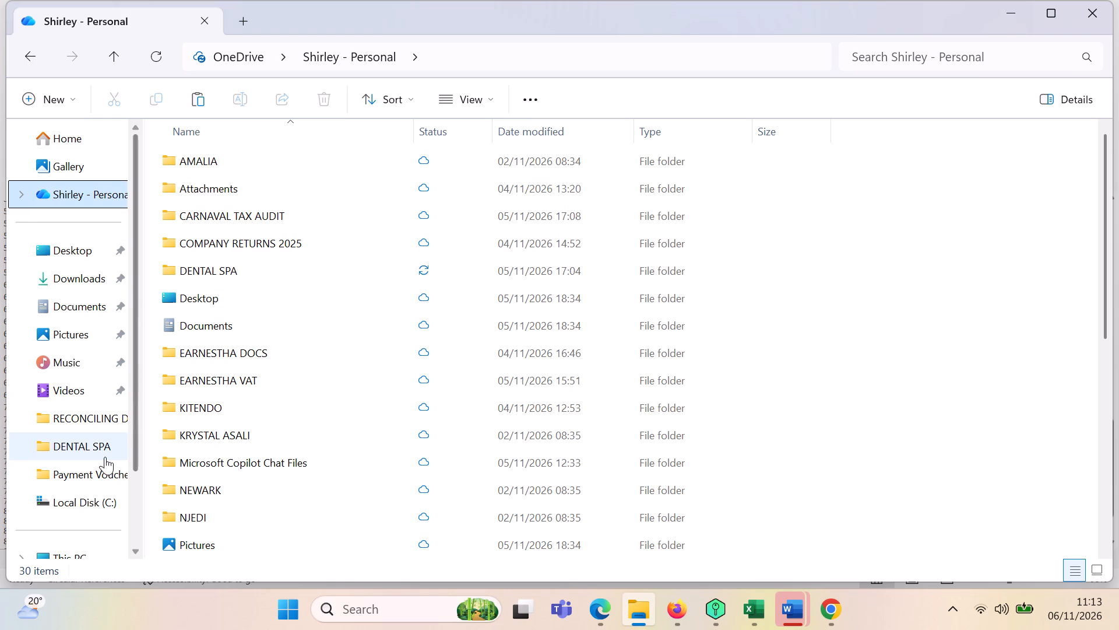
triple_click(135, 553)
triple_click(135, 553)
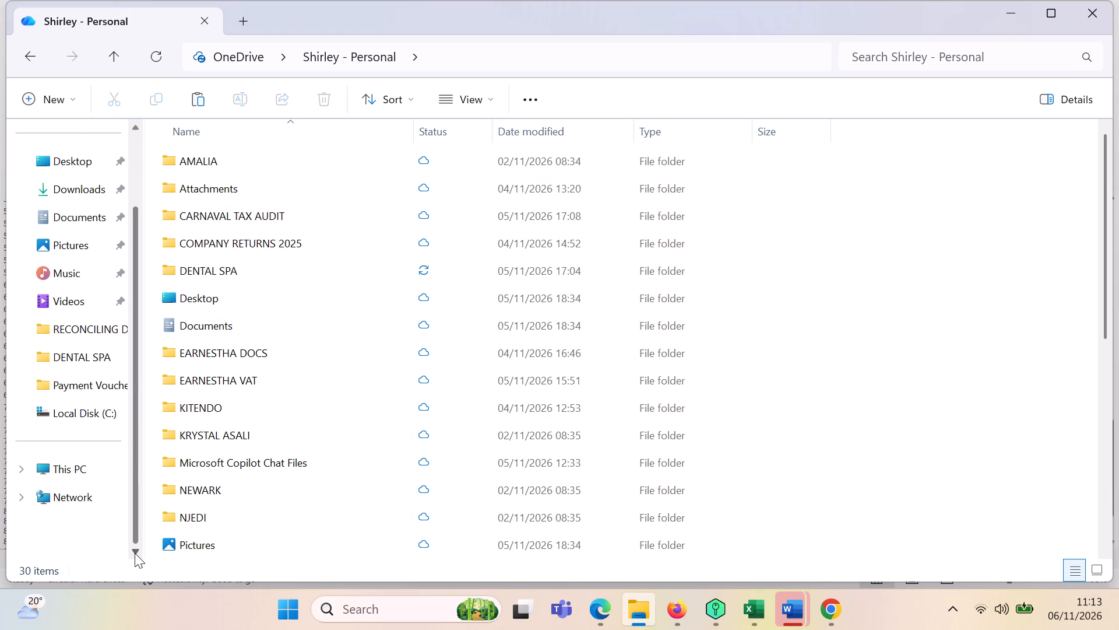
triple_click(135, 134)
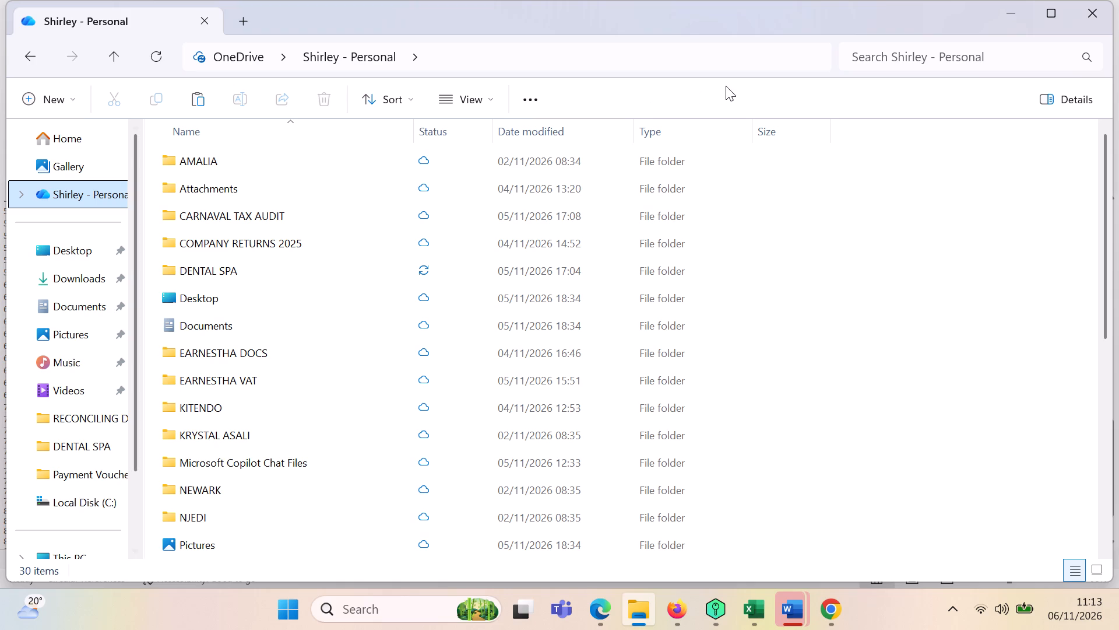
click(859, 65)
text(PRIM)
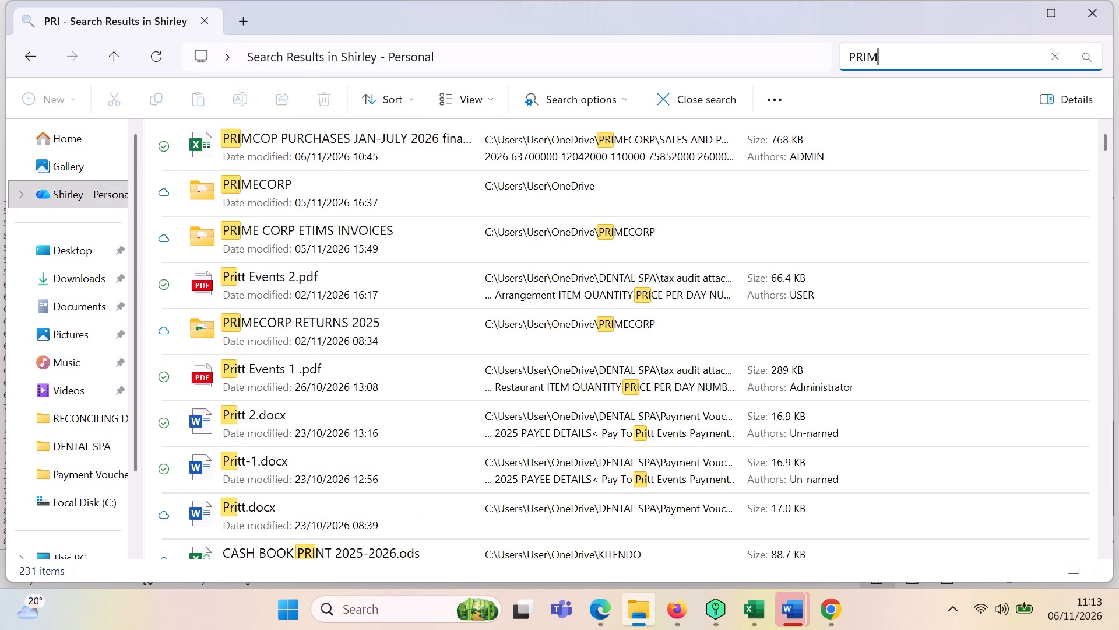
double_click(293, 190)
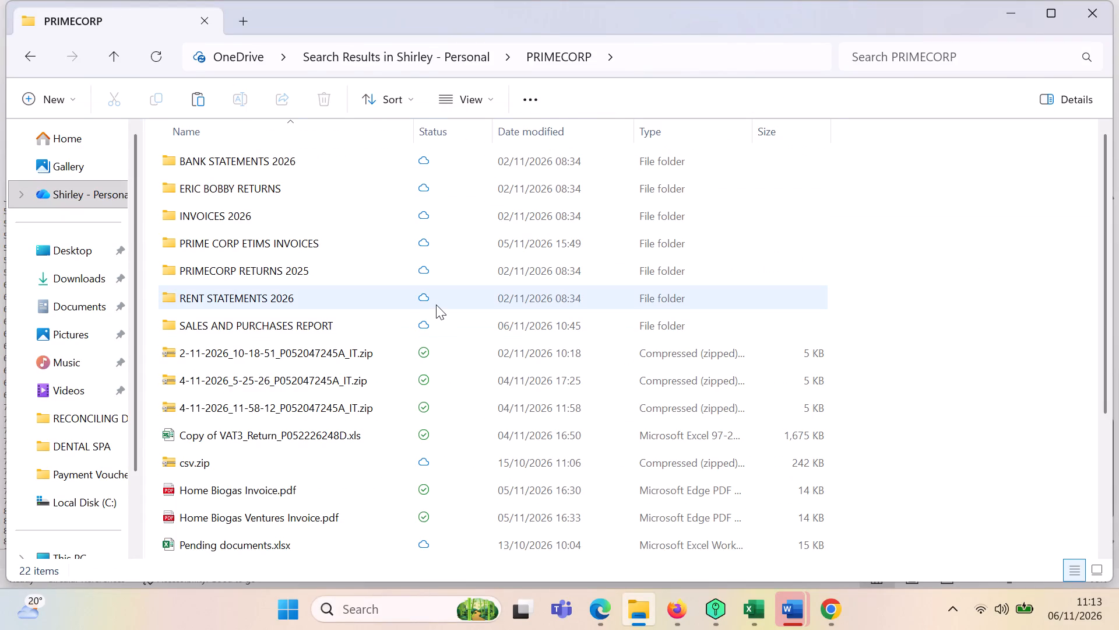
right_click(1014, 338)
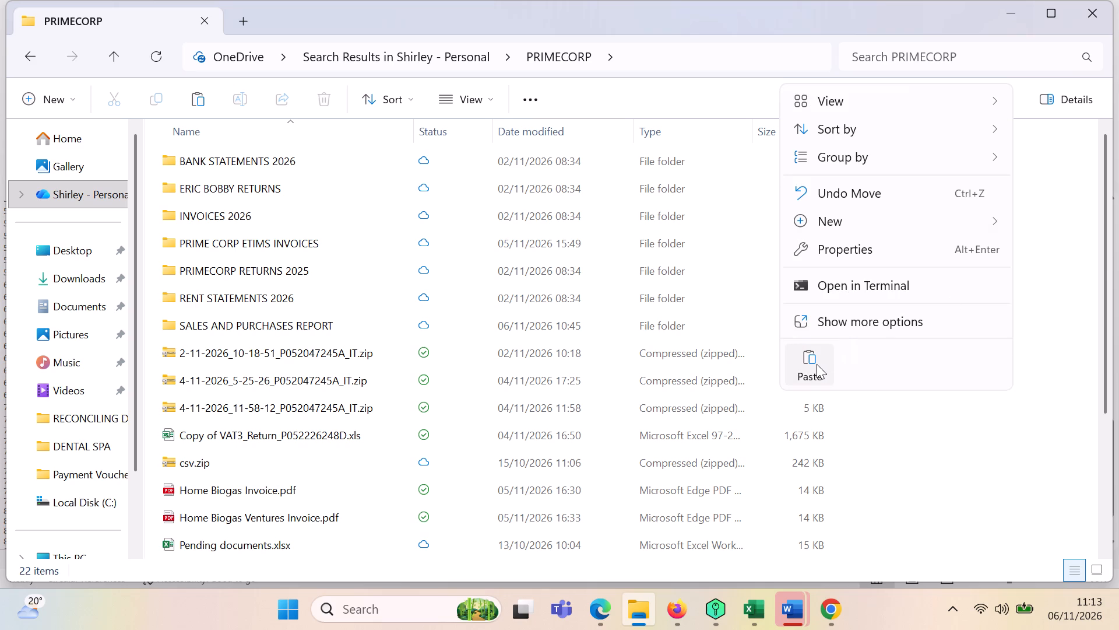
click(817, 364)
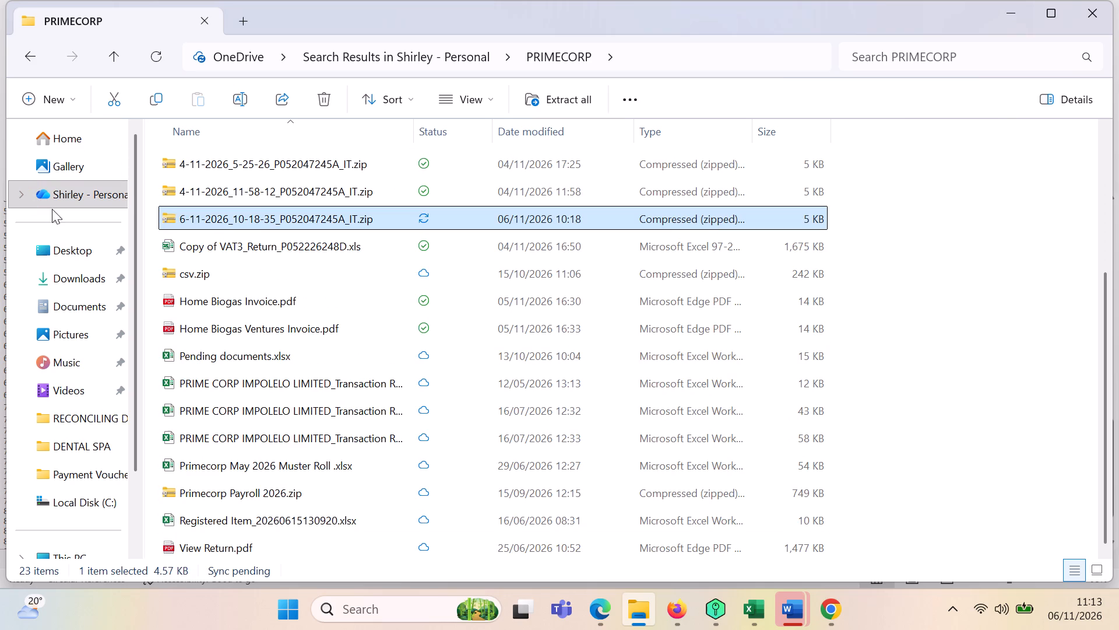
Open the STAT_DIRE_BRK2_RPT - 2026-NAF STATEMENT PDF from OneDrive's DENTAL SPA folder, inside new tax audit docs.
click(54, 198)
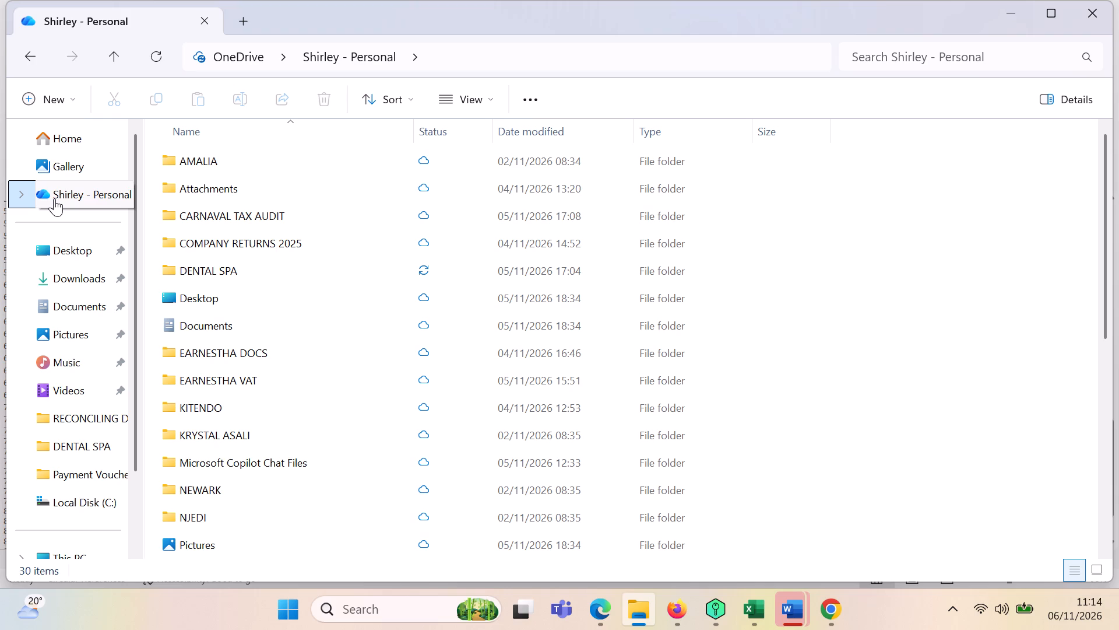
click(1005, 8)
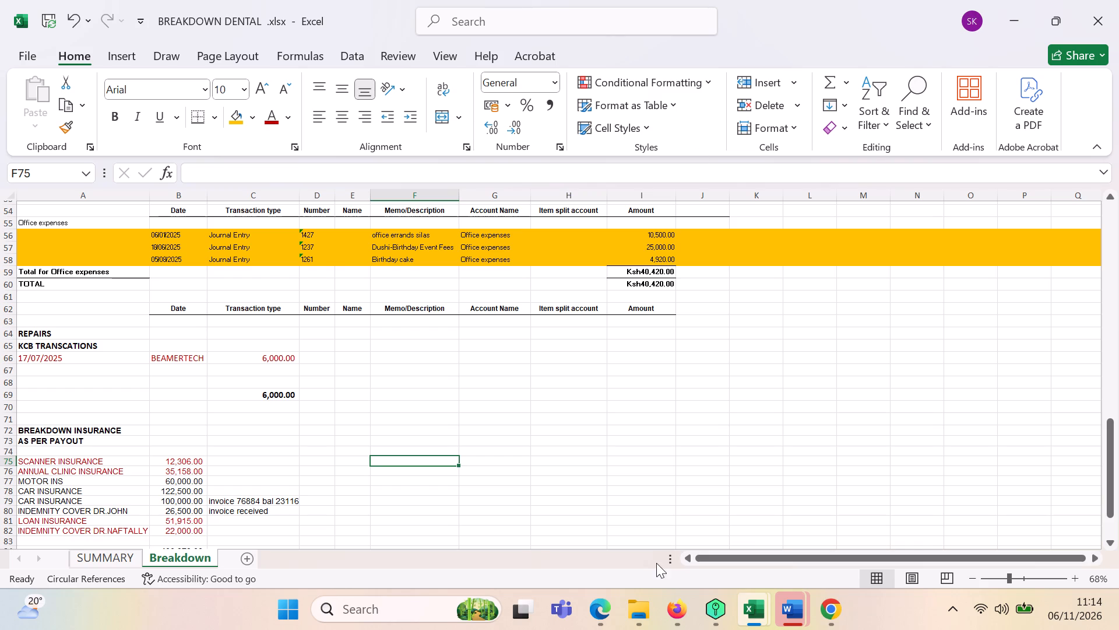
click(638, 605)
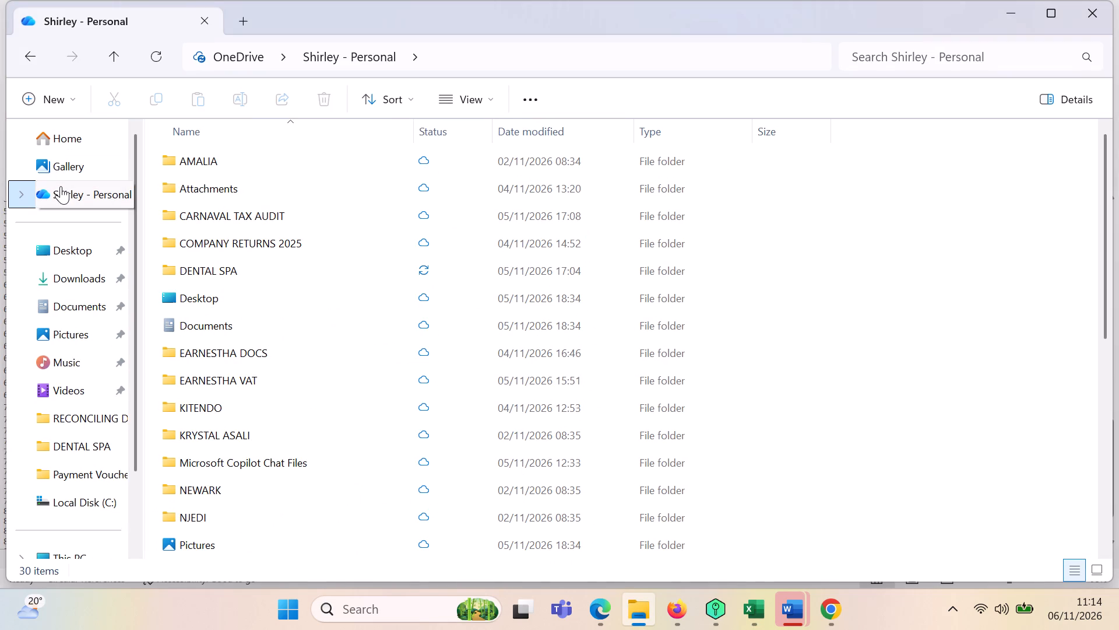
click(61, 186)
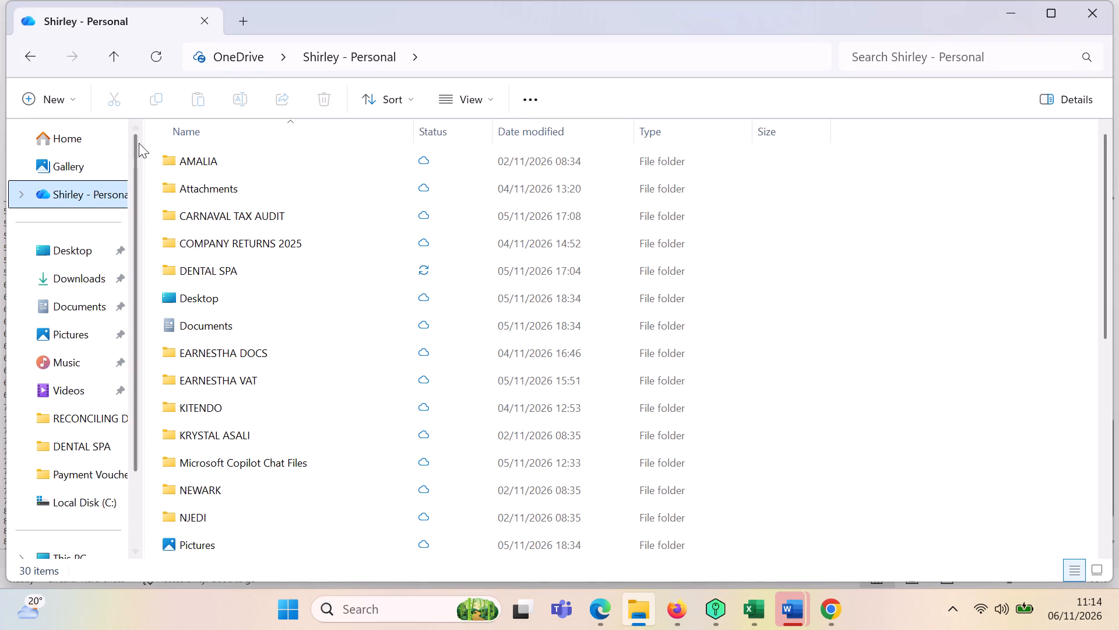
click(72, 173)
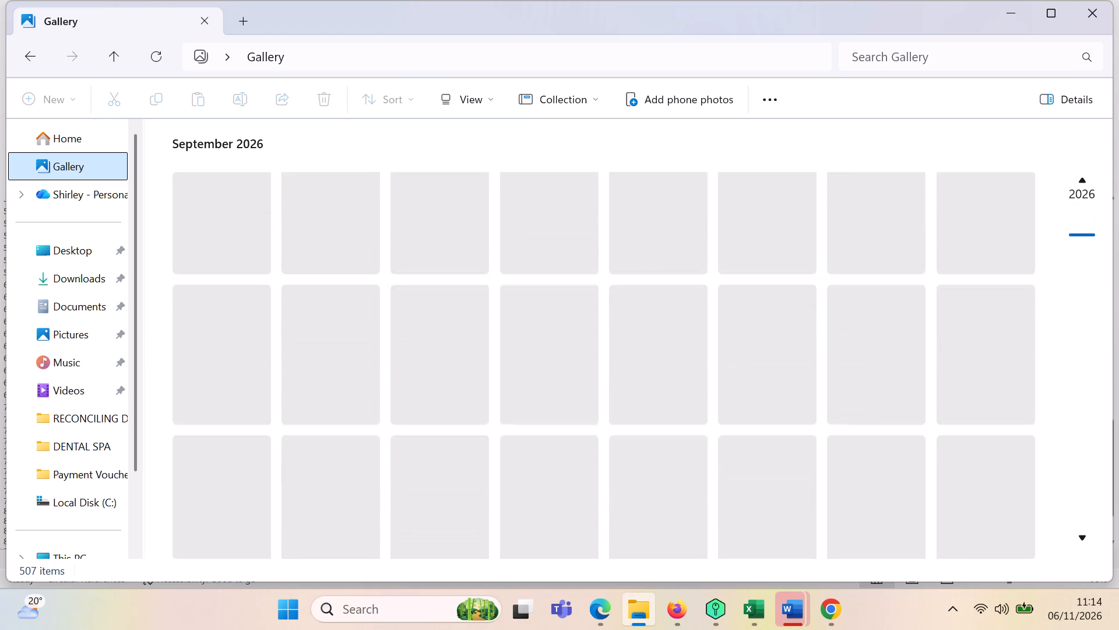
click(81, 200)
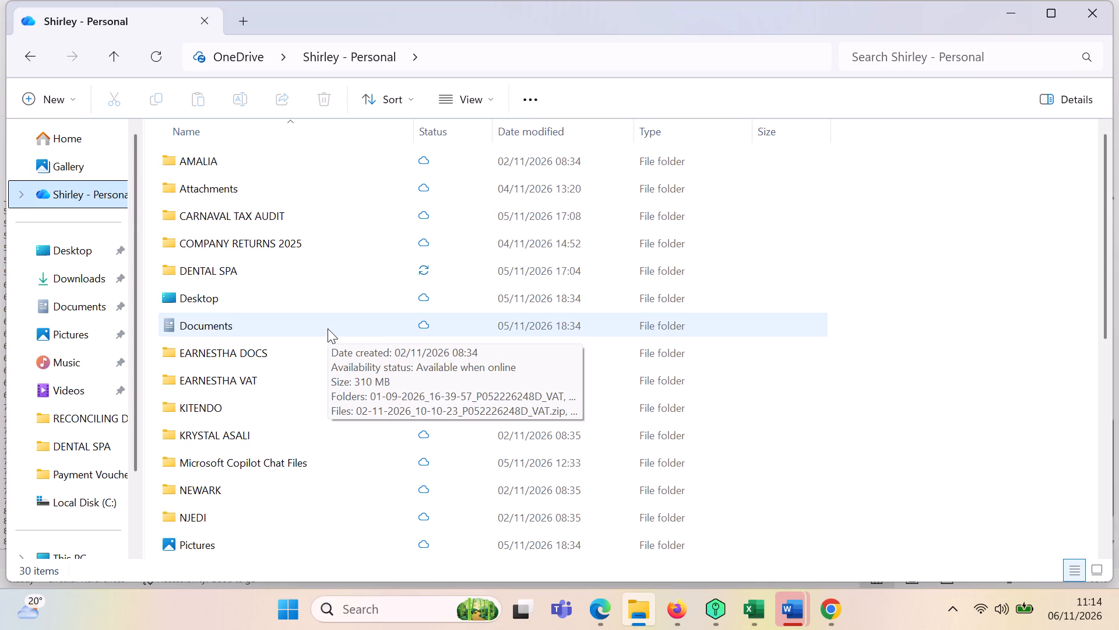
double_click(220, 275)
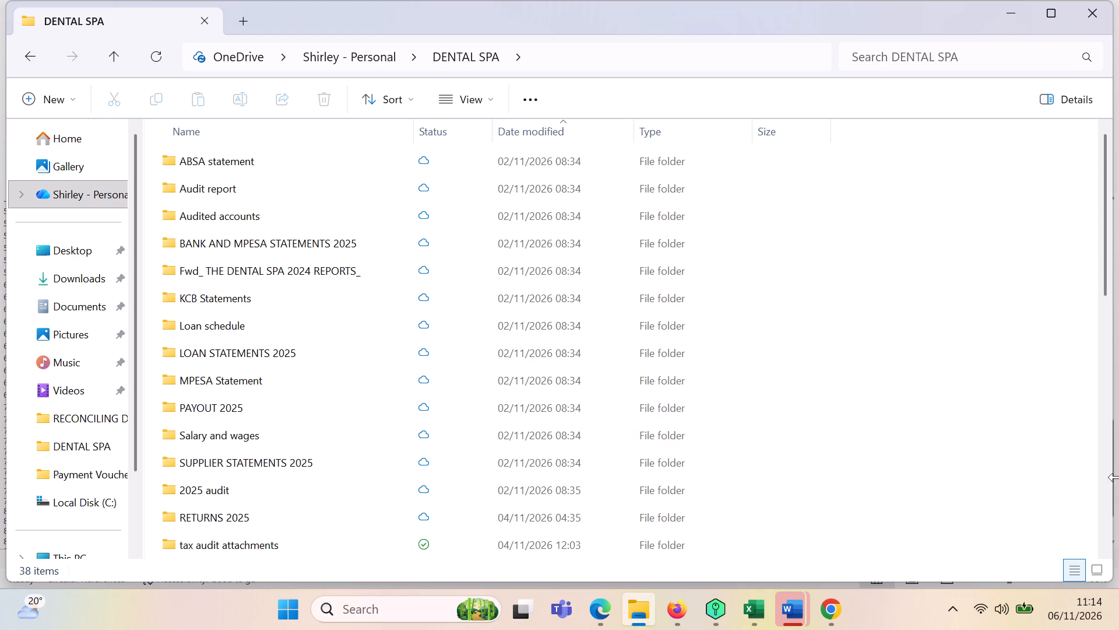
triple_click(1109, 551)
triple_click(1109, 551)
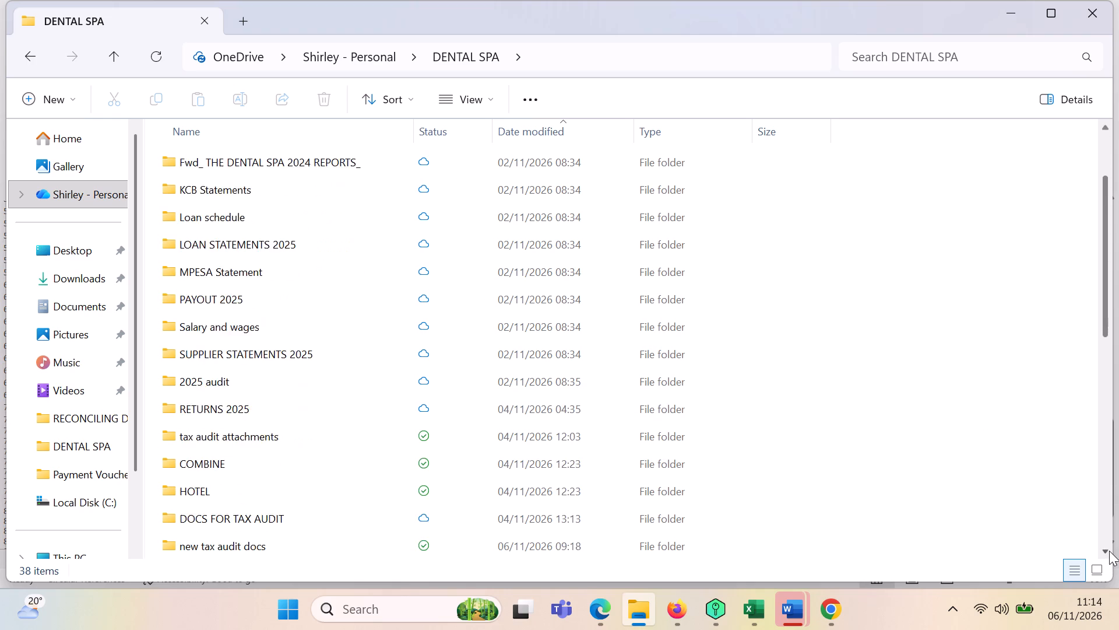
click(1109, 551)
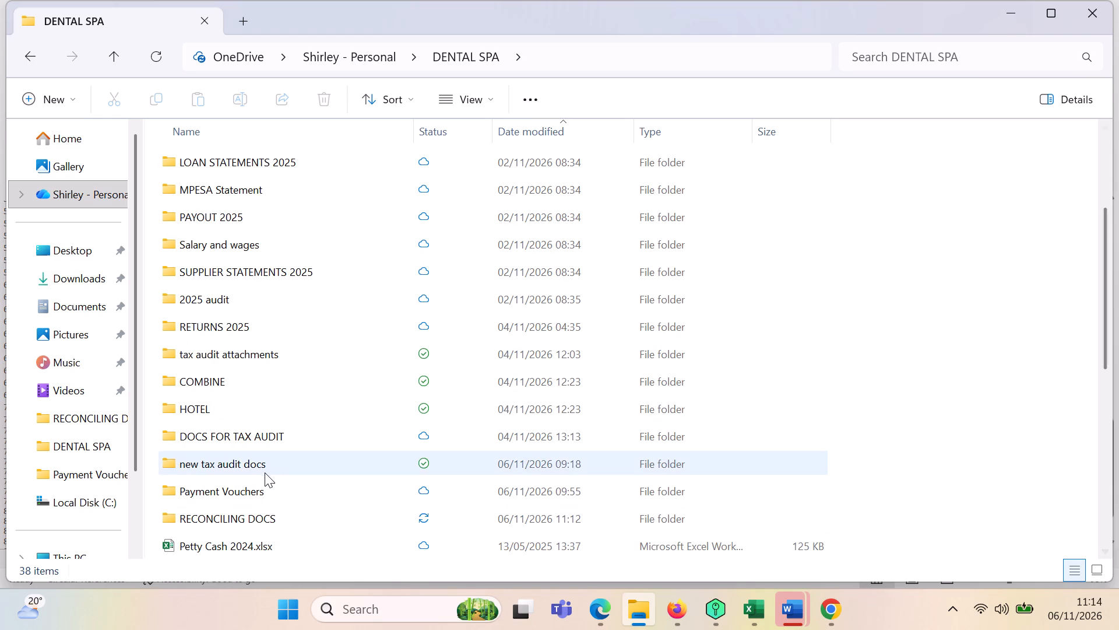
double_click(263, 471)
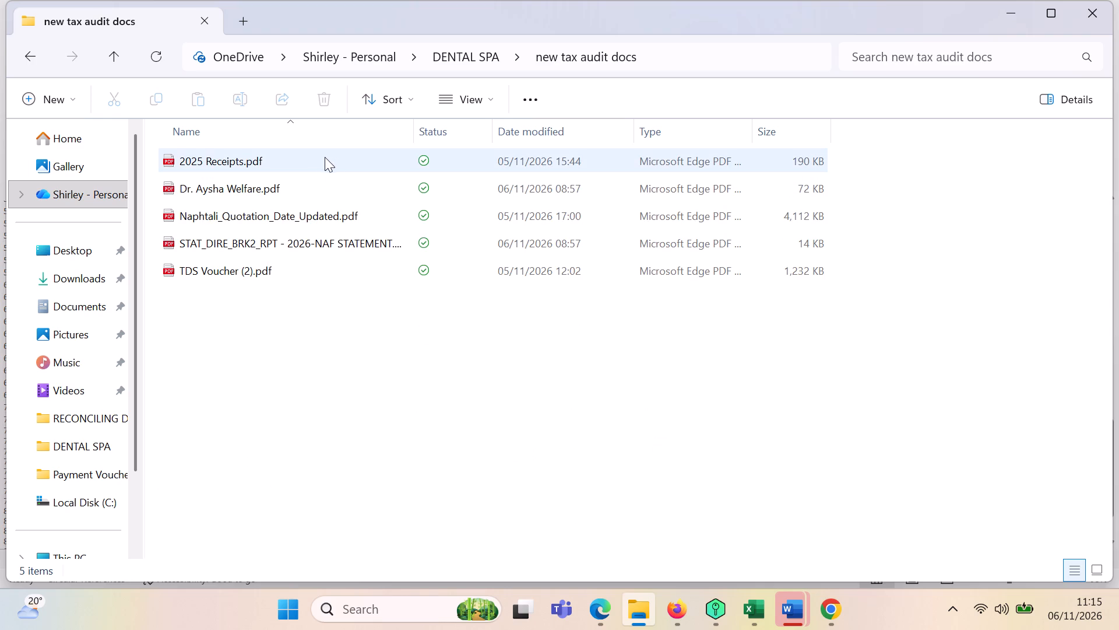
double_click(321, 246)
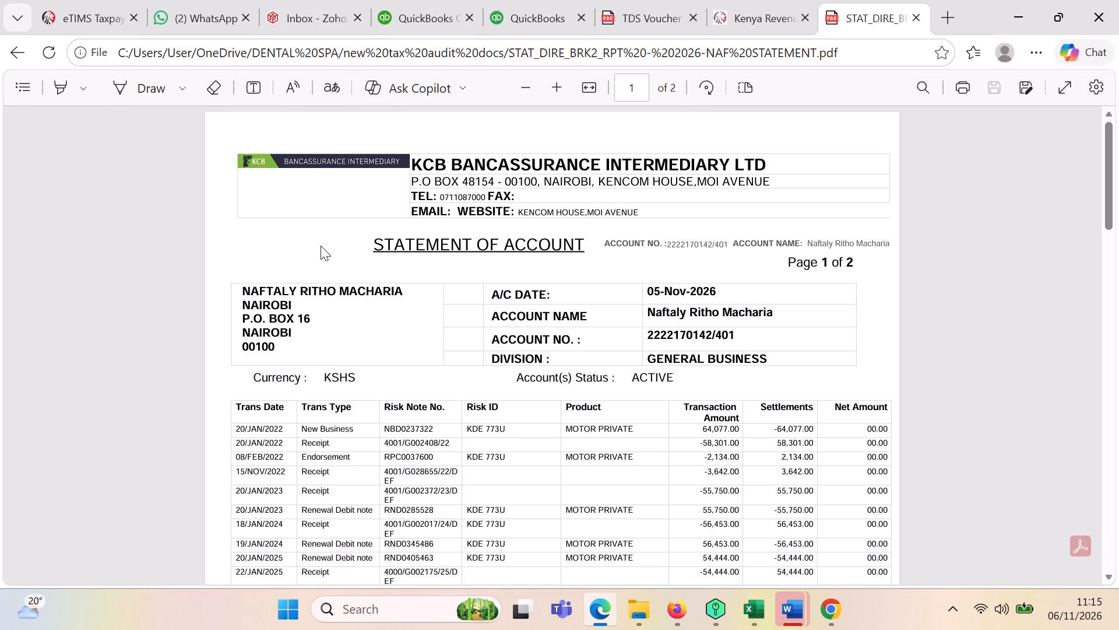
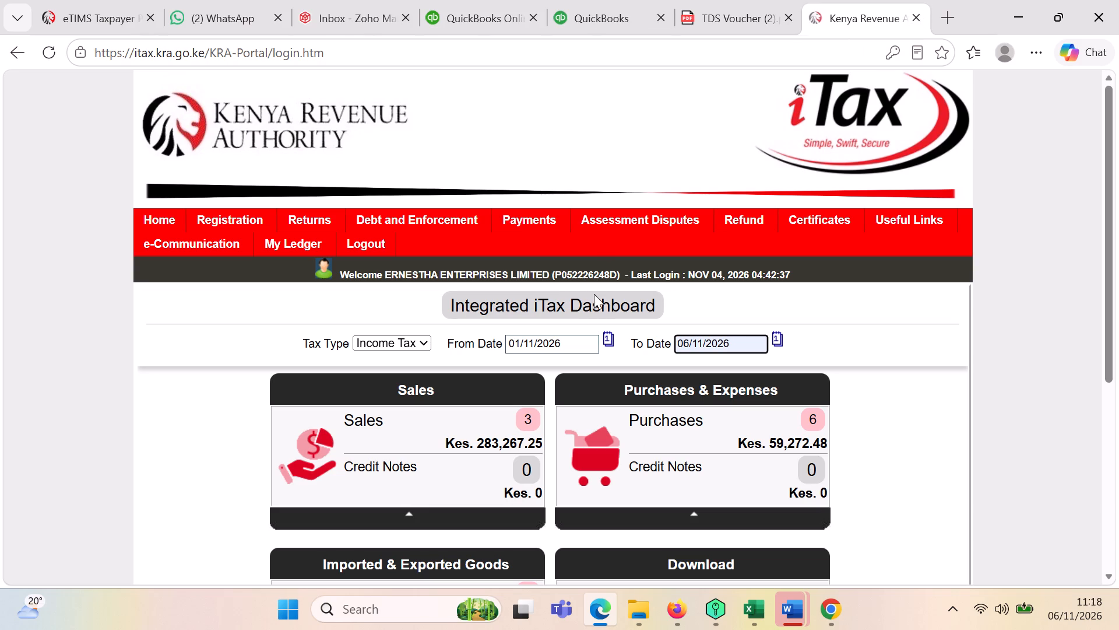
Return to the BREAKDOWN DENTAL workbook and go from the SUMMARY sheet's FROM PAYOUT list to the Breakdown sheet.
click(1009, 5)
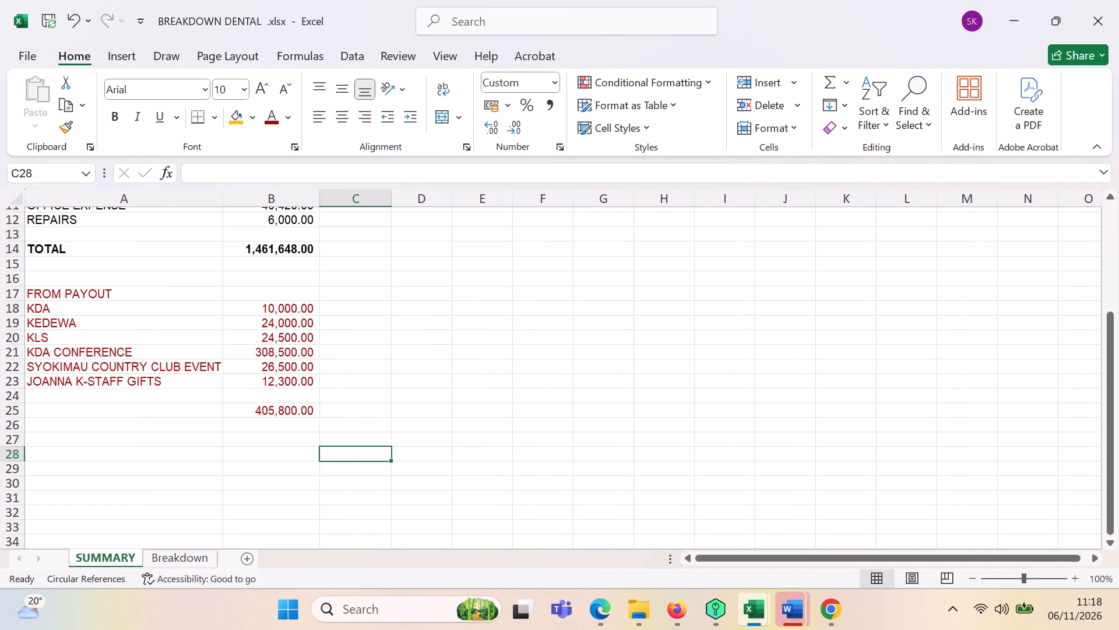
click(45, 295)
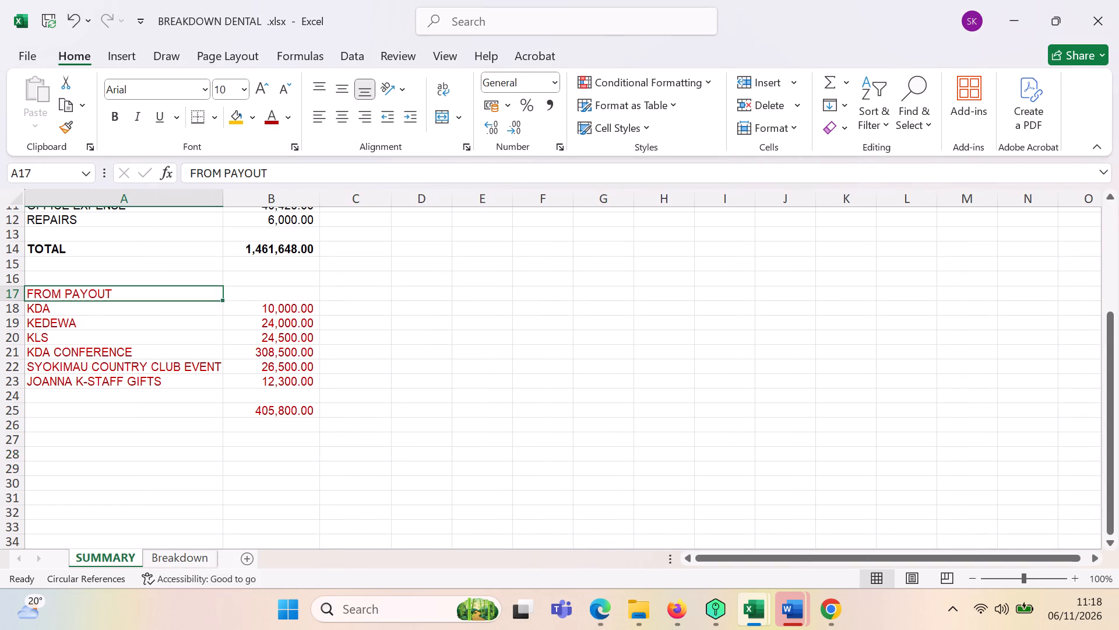
click(191, 556)
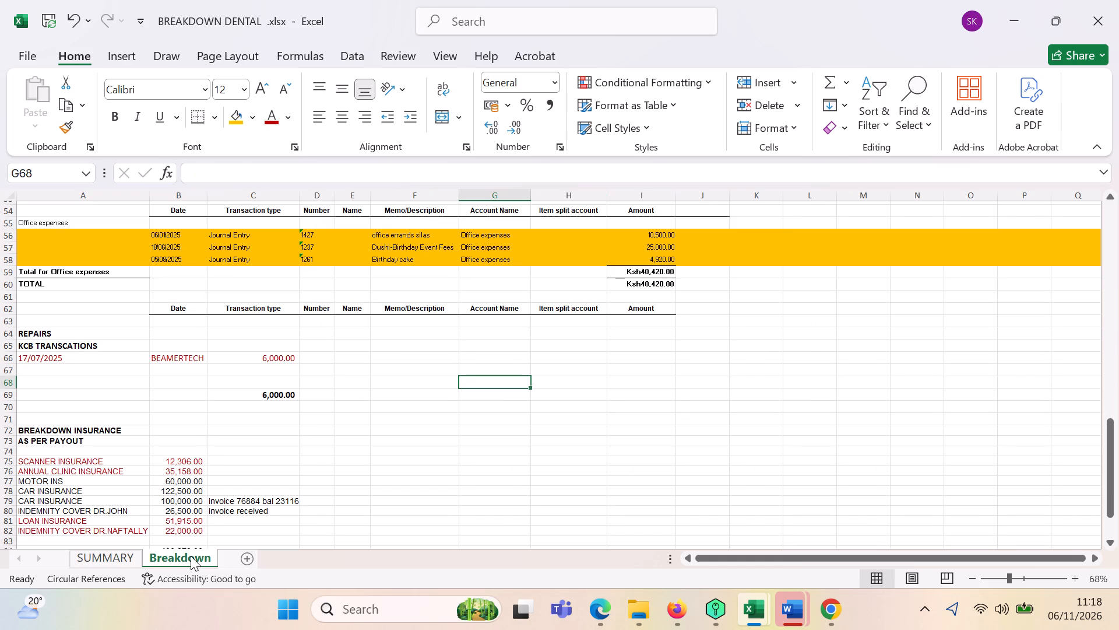
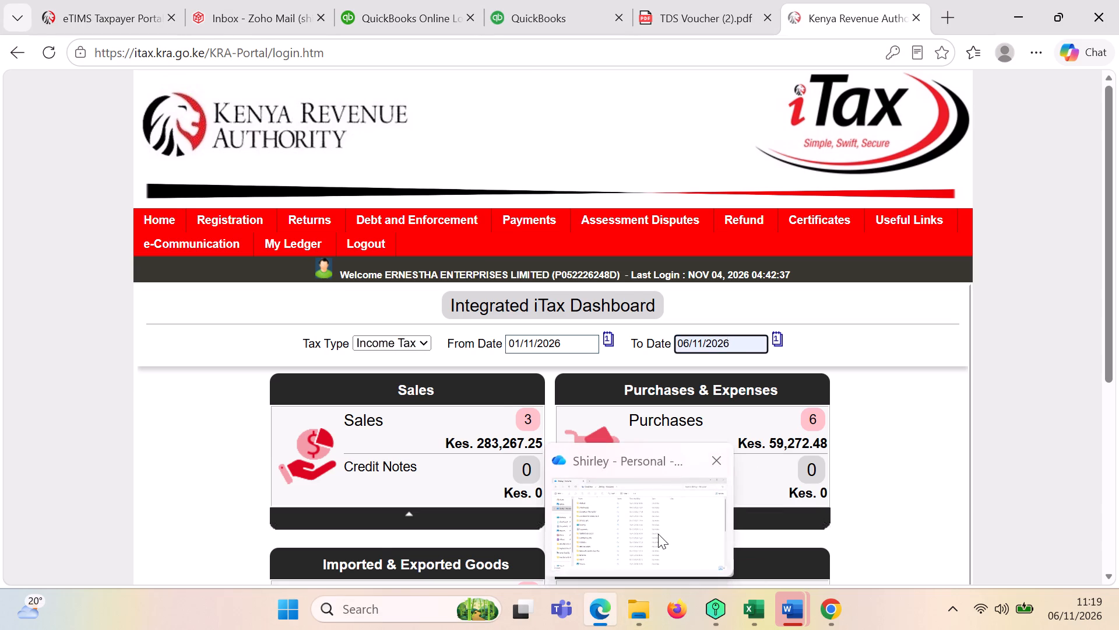
Look through the personal OneDrive folder and the Downloads folder for files.
click(658, 534)
click(87, 213)
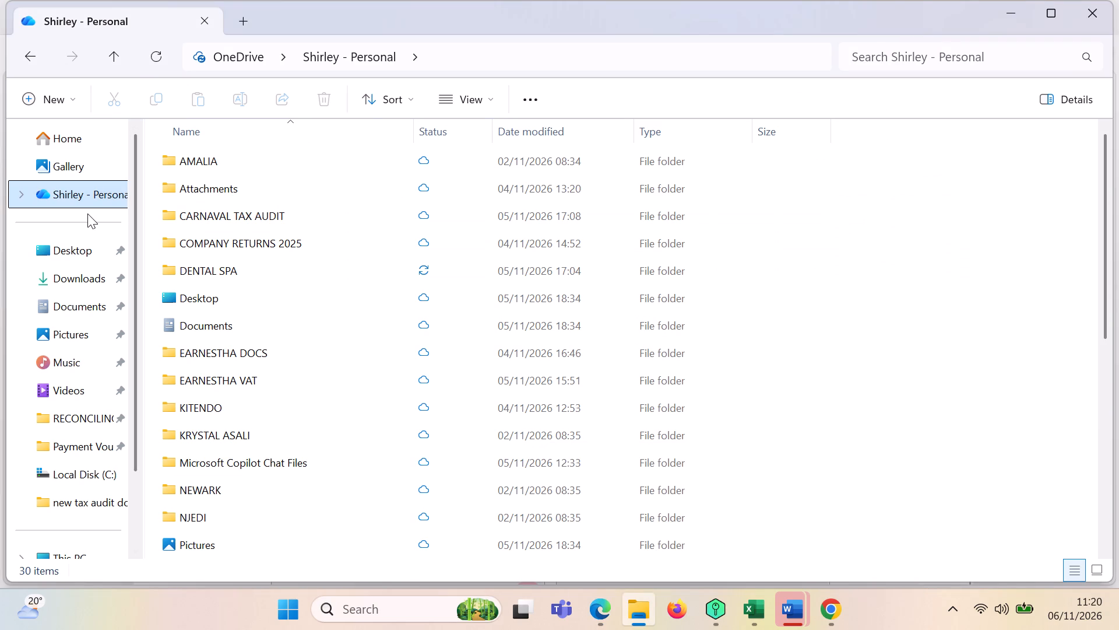
click(83, 283)
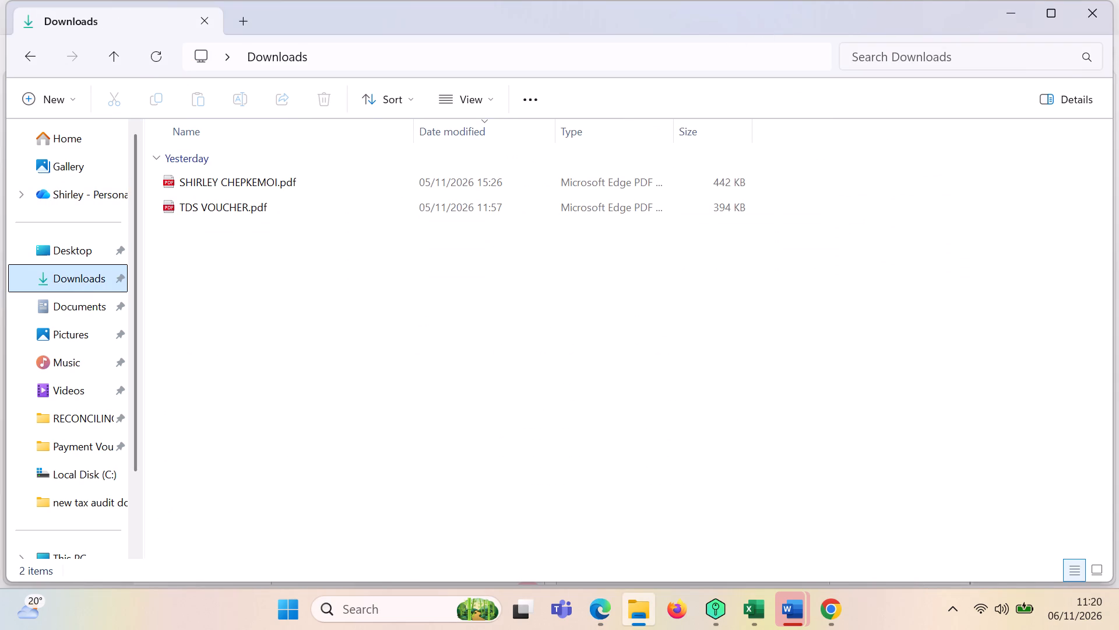
click(1008, 20)
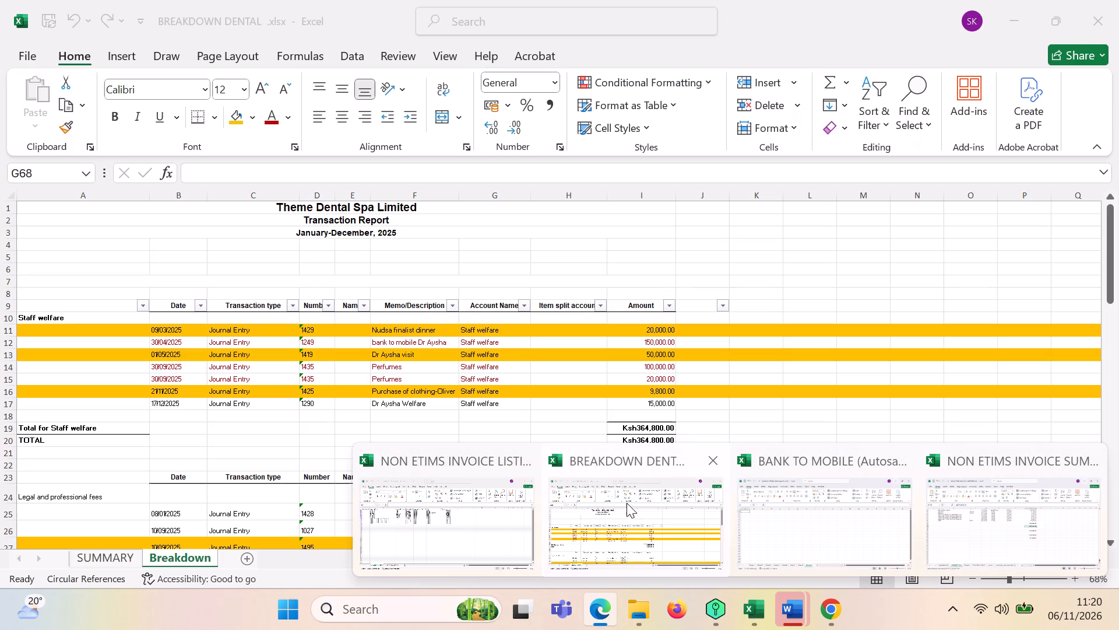
Go to the NON ETIMS INVOICE LISTING workbook and clear the filter on its Available list sheet.
click(625, 524)
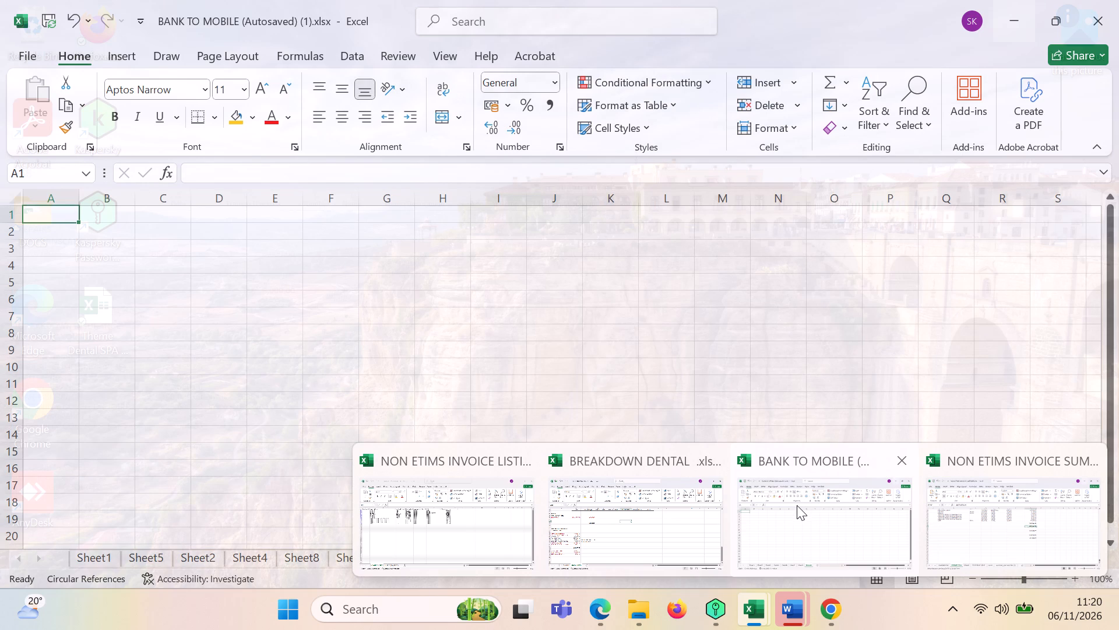
click(1007, 494)
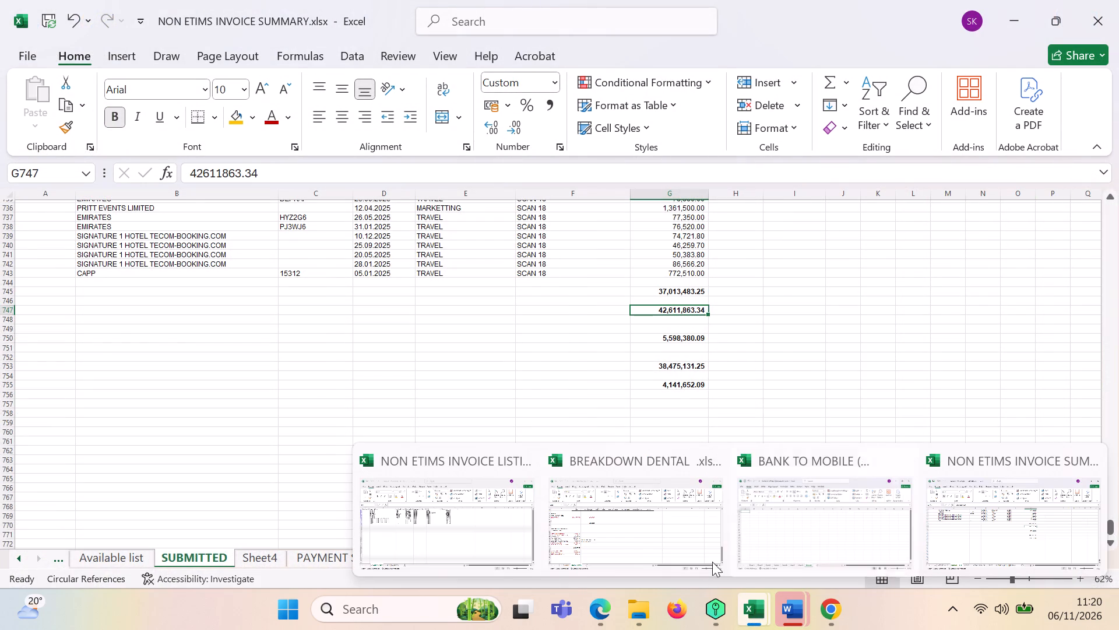
click(440, 524)
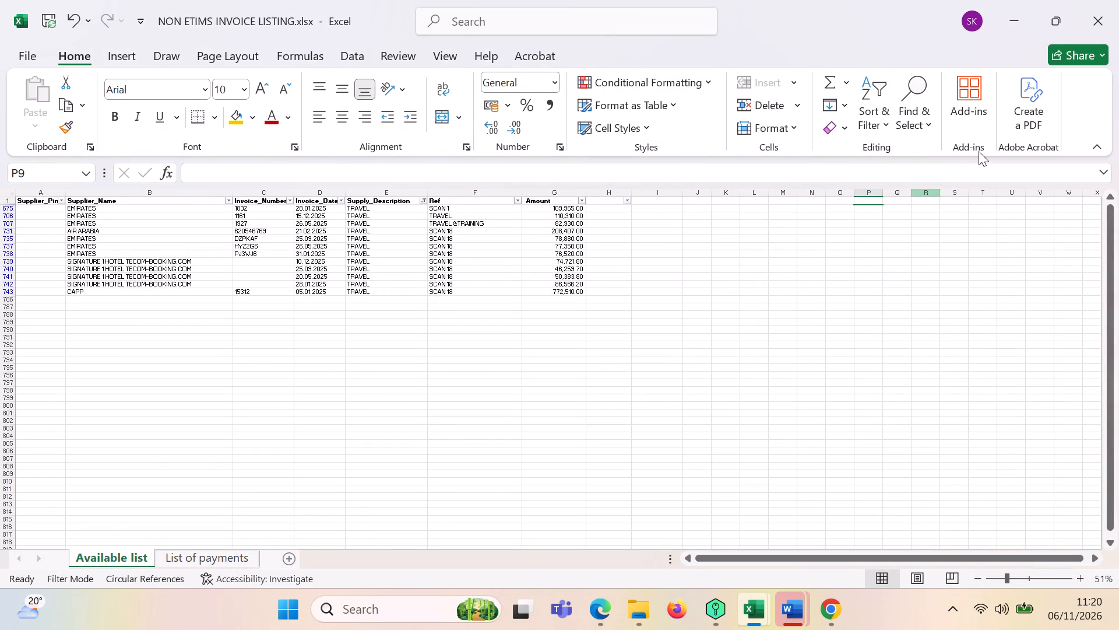
click(886, 121)
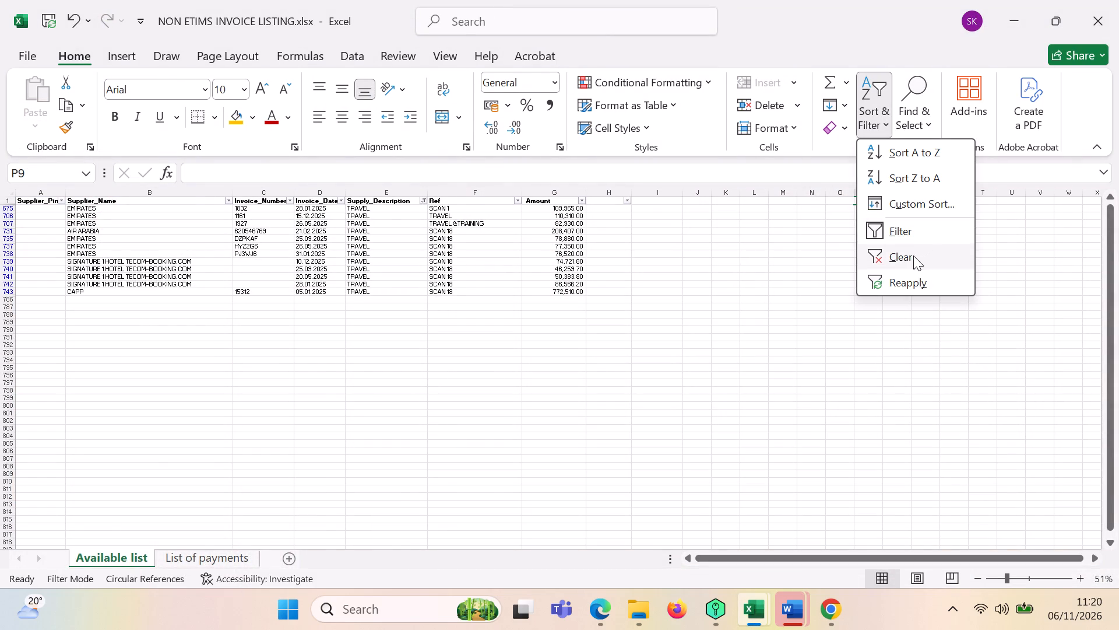
click(913, 256)
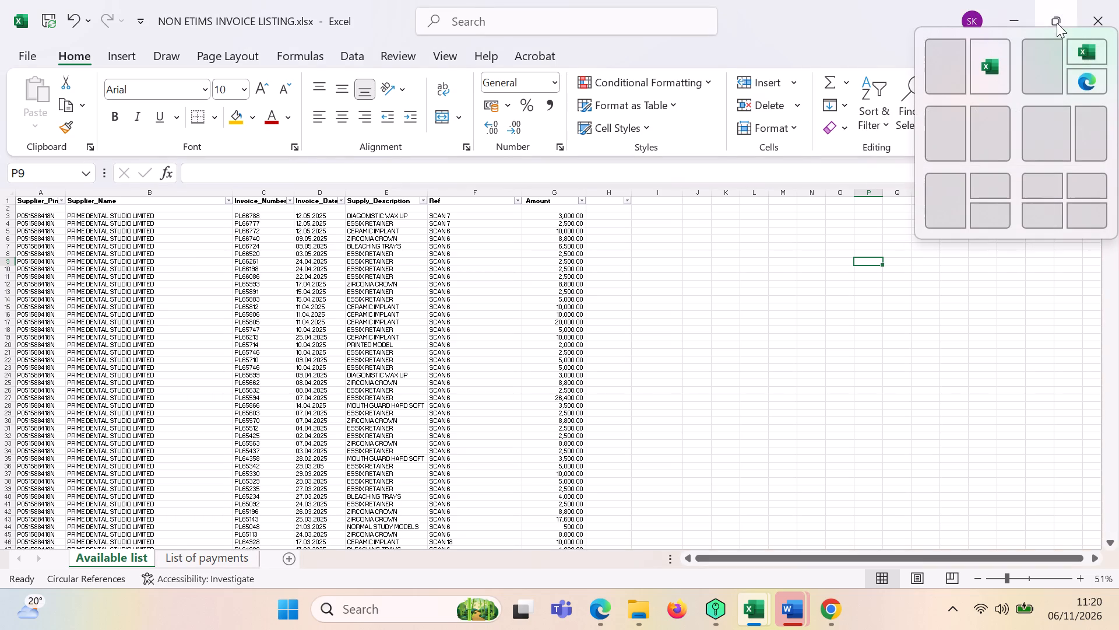
Arrange the BREAKDOWN DENTAL workbook side by side with the NON ETIMS INVOICE LISTING workbook.
click(950, 85)
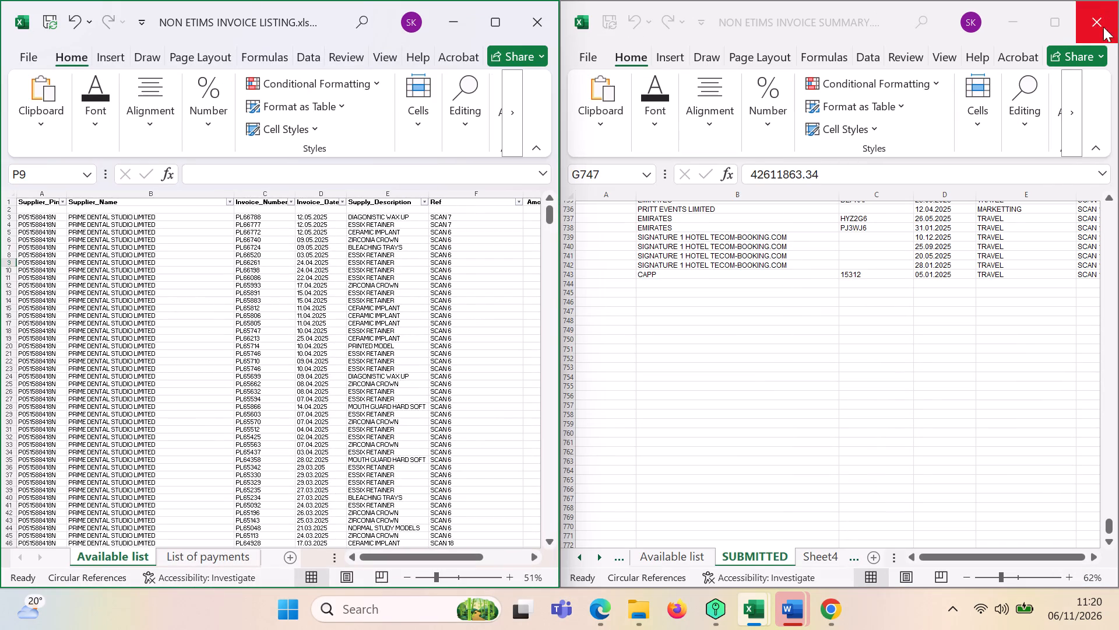
click(1061, 23)
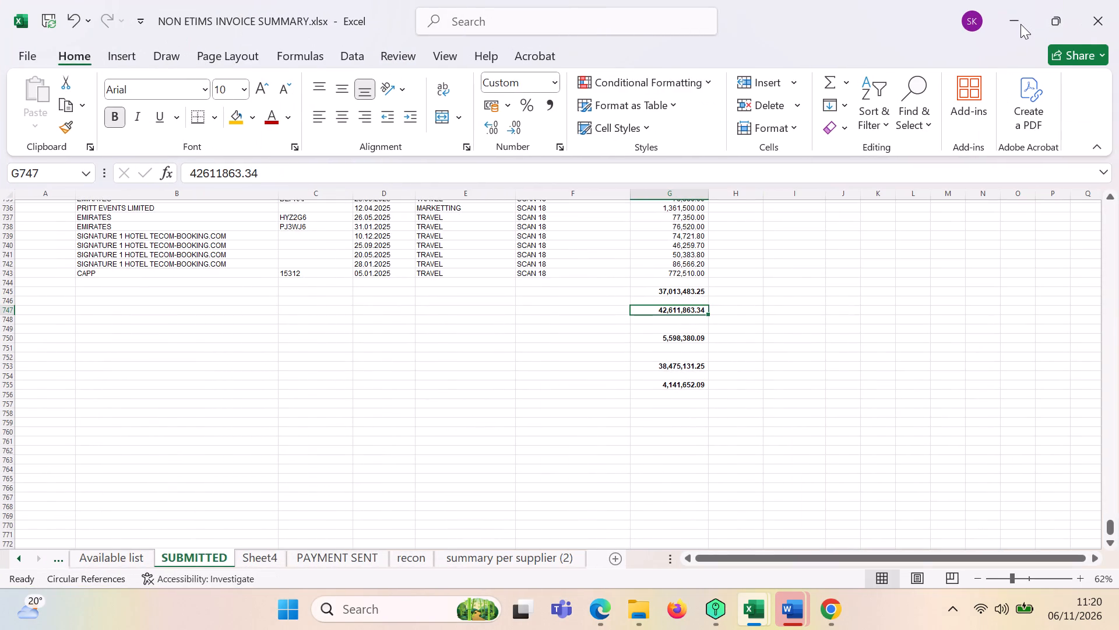
click(1021, 24)
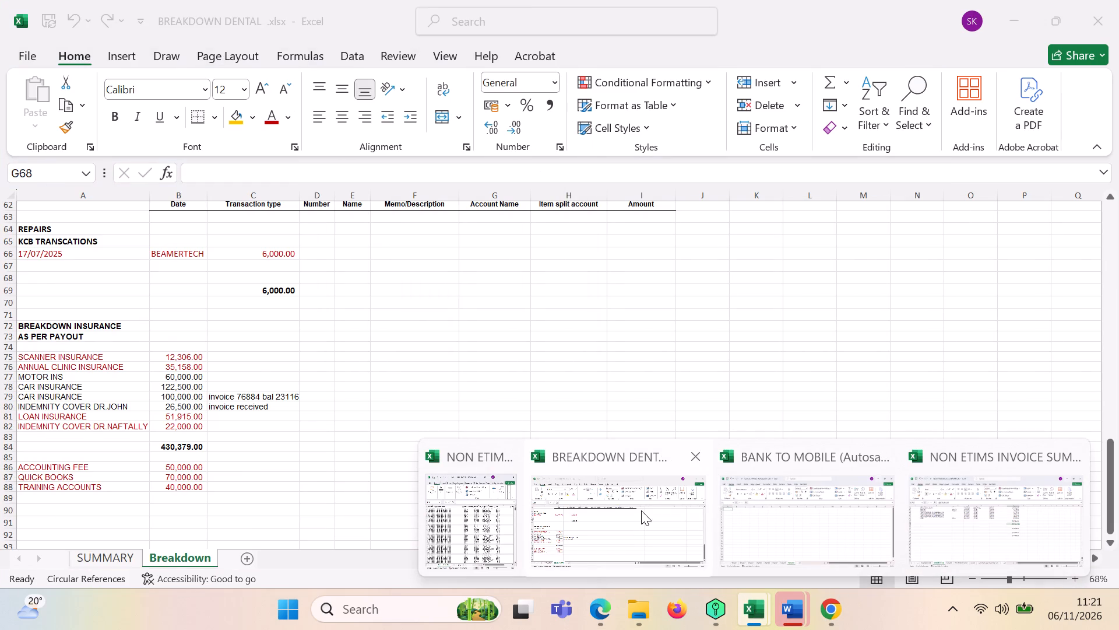
click(641, 510)
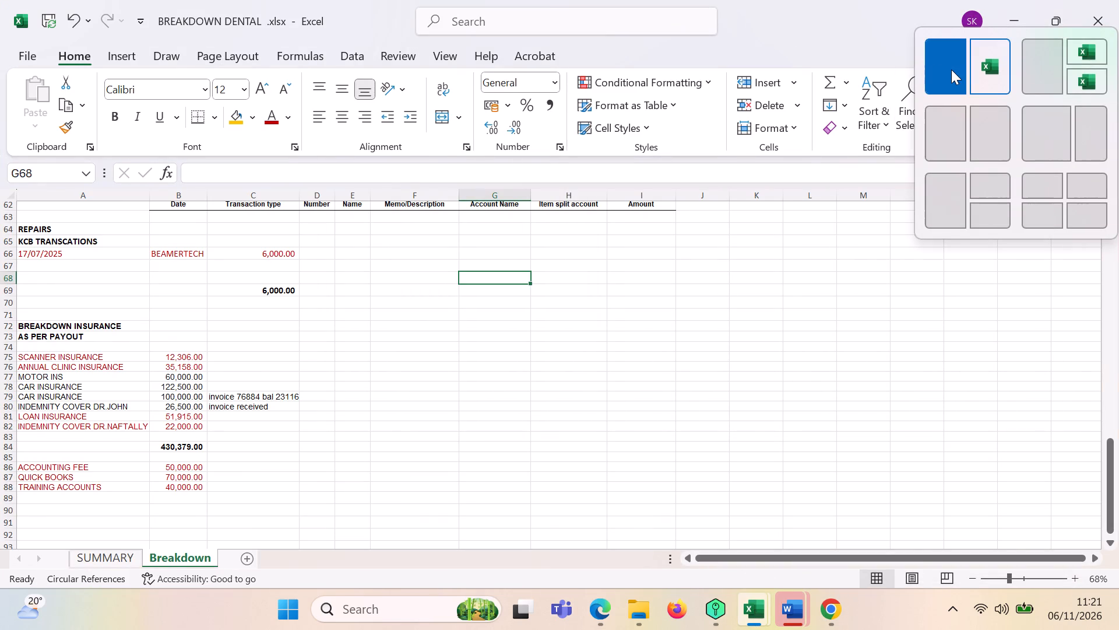
click(951, 69)
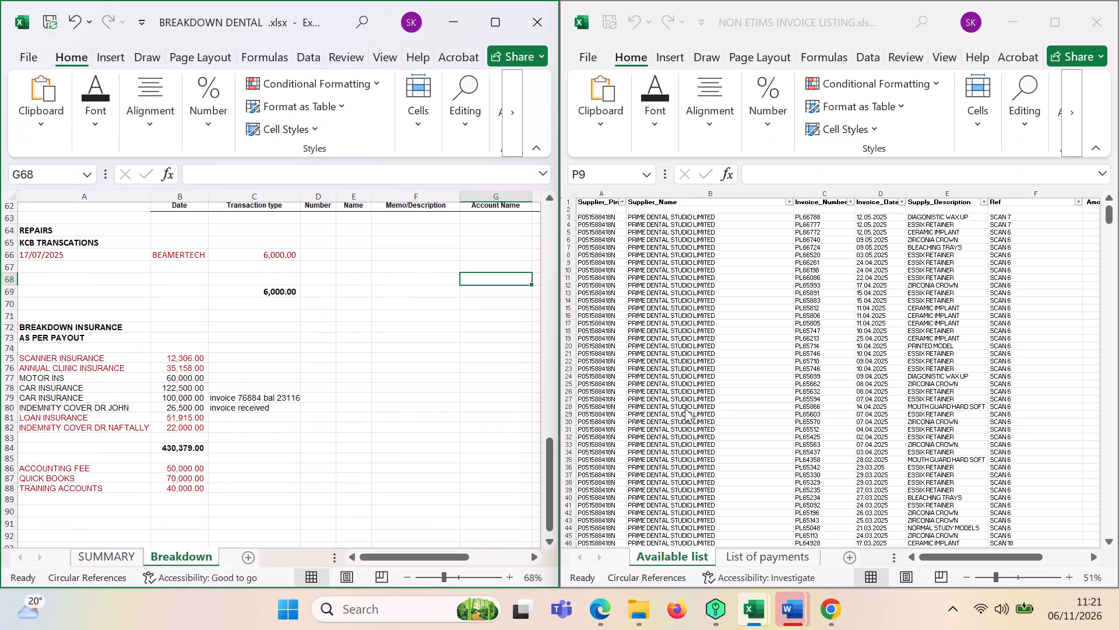
At the end of the Available list, enter INSURANCE as the supply description in rows 779 and 780.
click(667, 404)
click(667, 404)
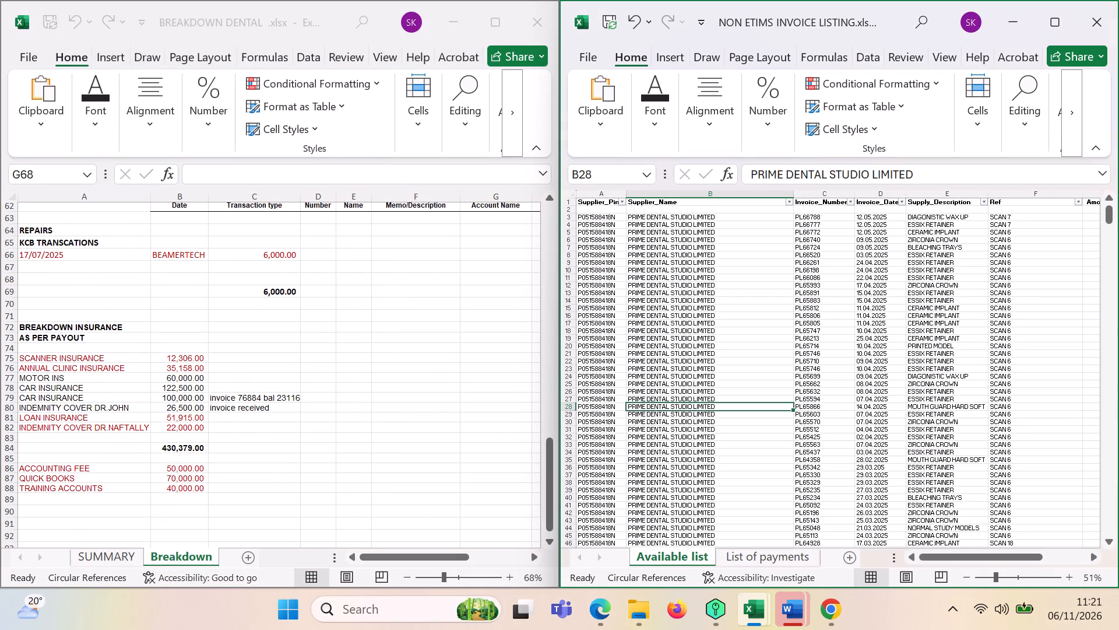
key(ctrl+shift+Down)
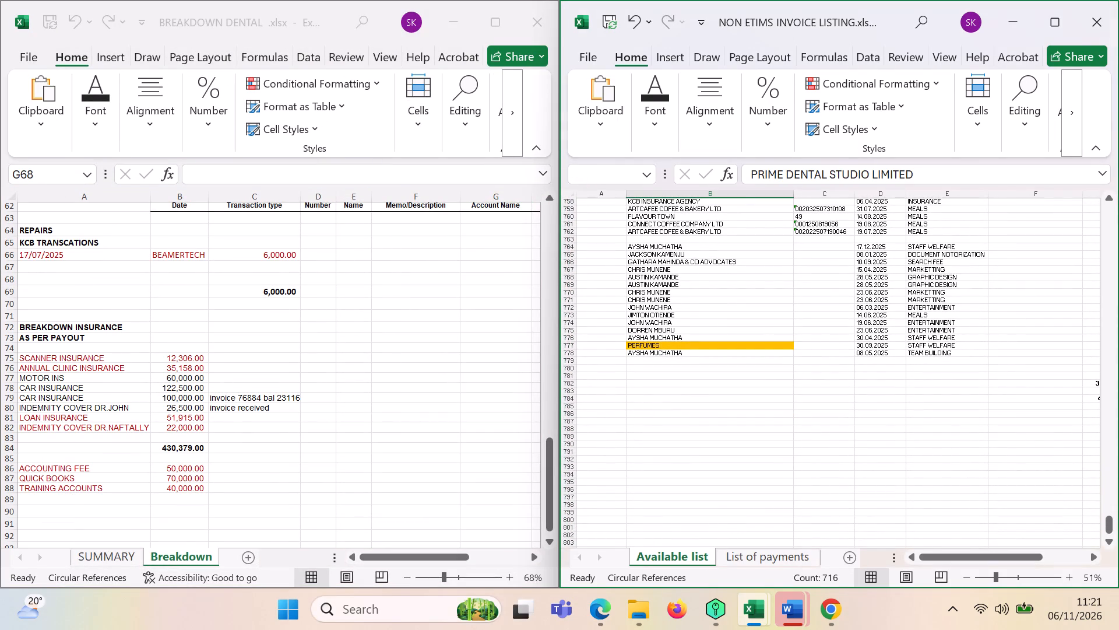
click(652, 364)
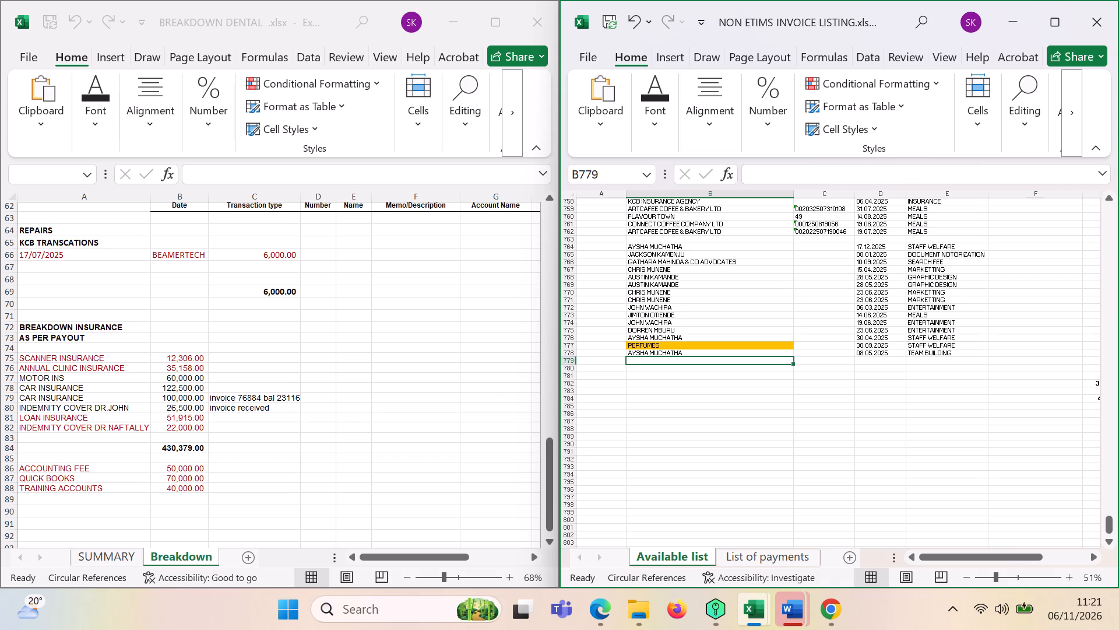
click(923, 360)
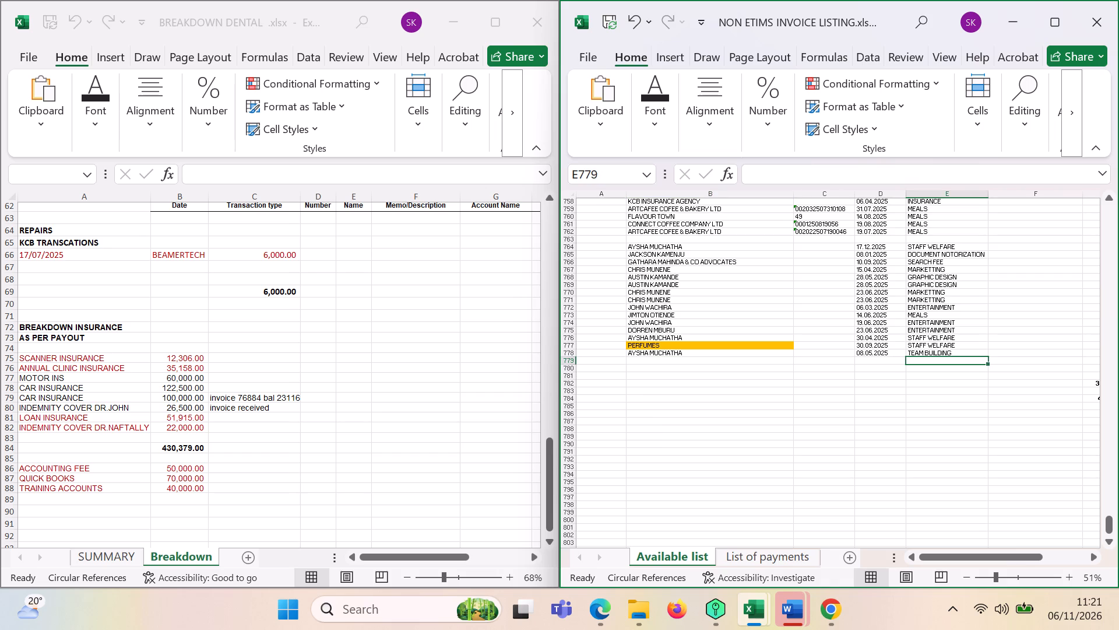
text(INS)
text(URANCE)
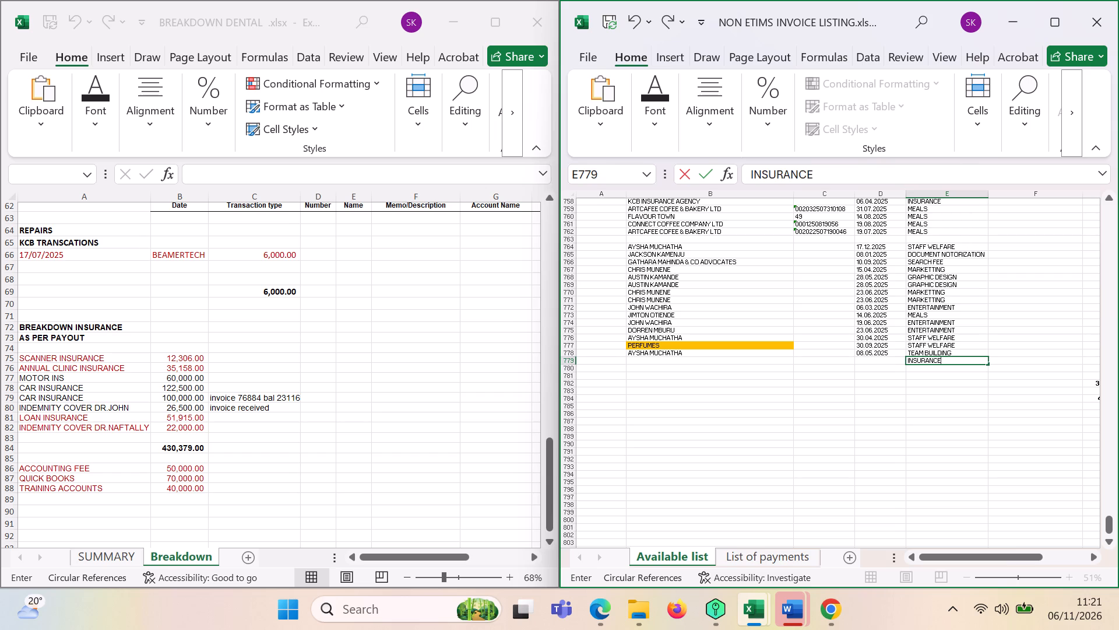
click(925, 371)
text(IN)
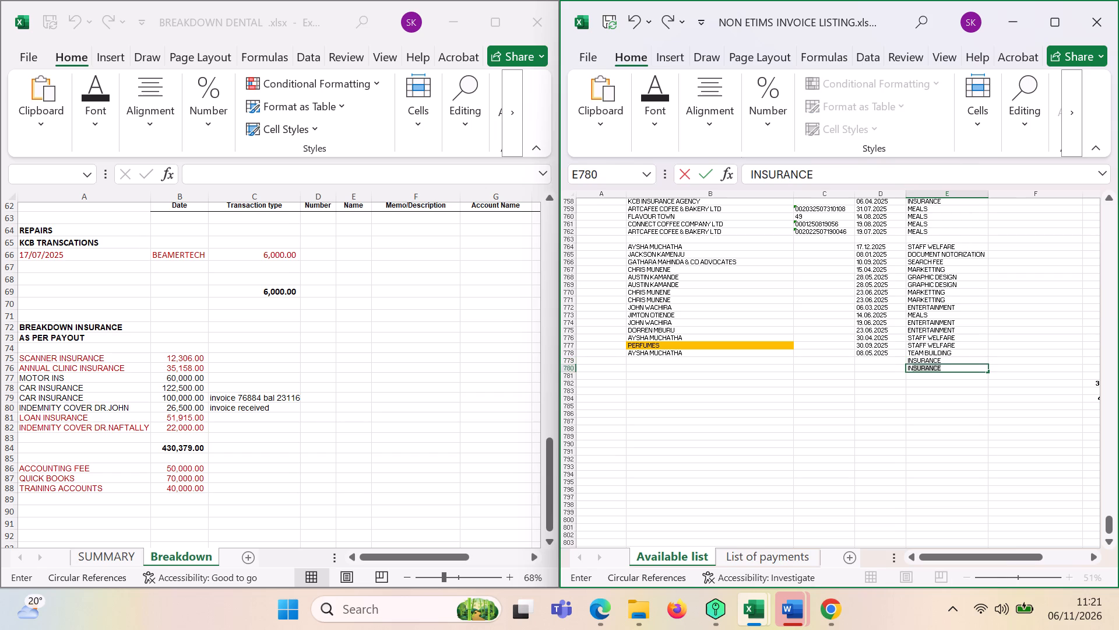
click(969, 387)
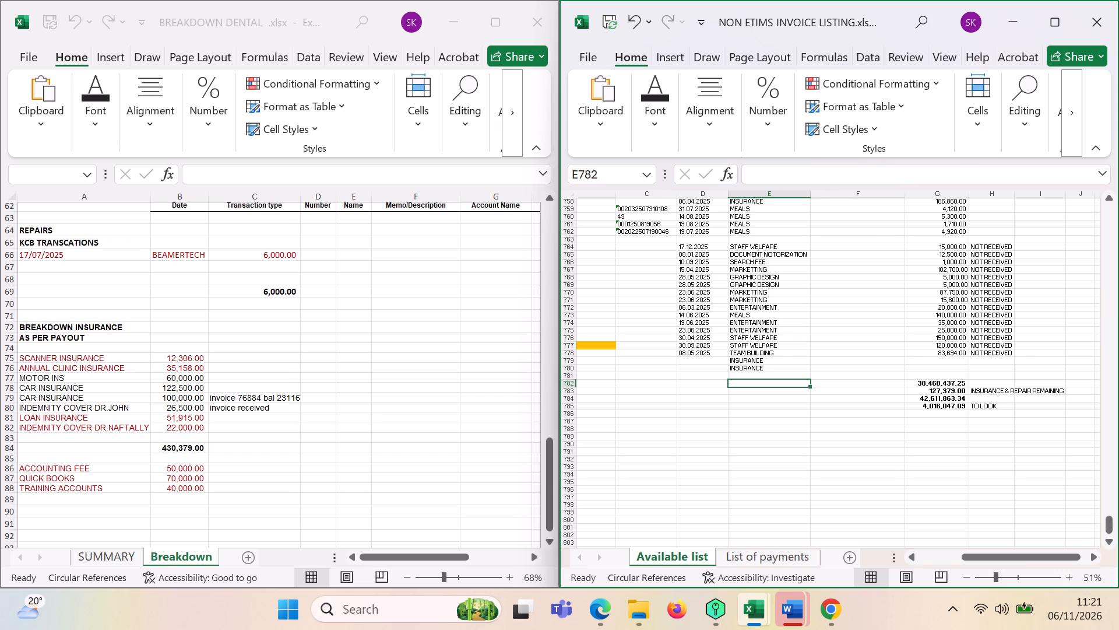
Insert 22 blank sheet rows from row 781, between the new insurance entries and the totals.
drag(570, 374, 610, 487)
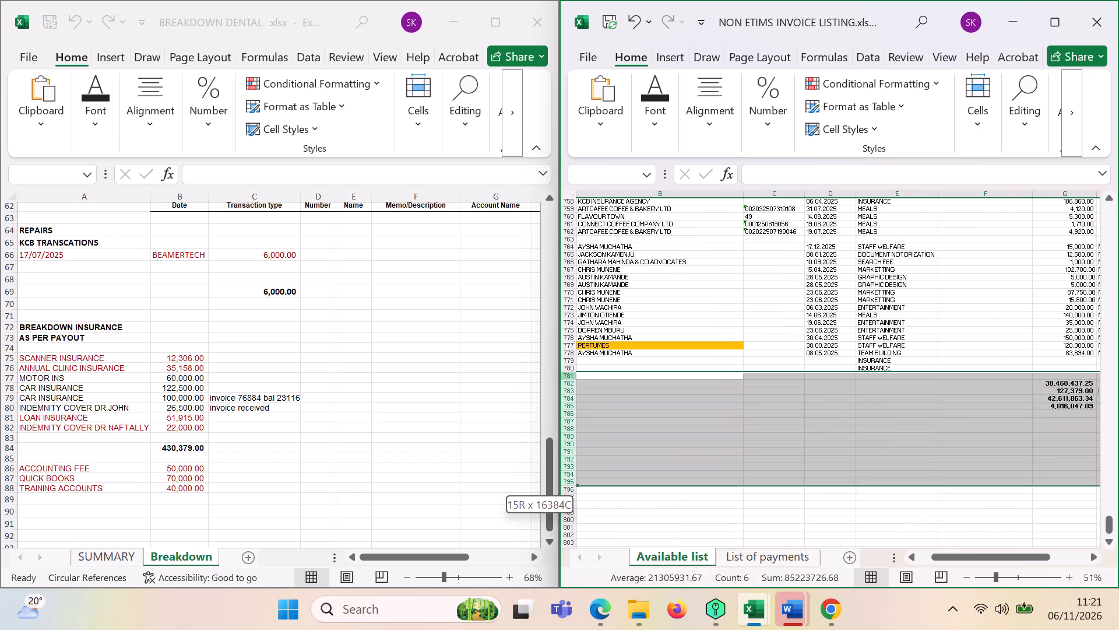
drag(610, 487, 629, 528)
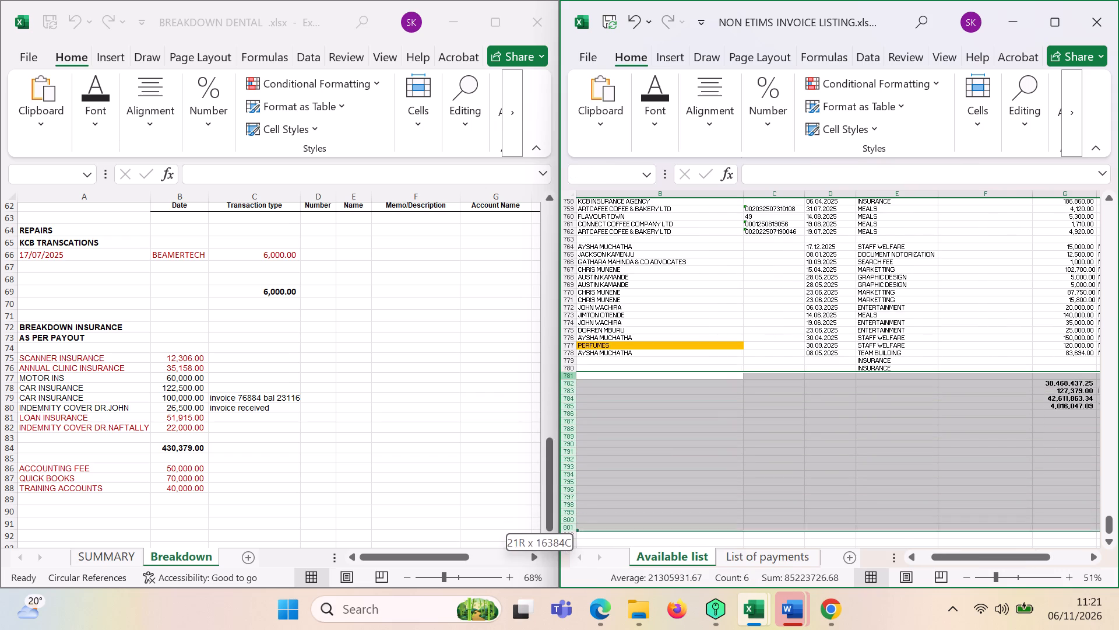
drag(629, 528, 635, 538)
click(659, 127)
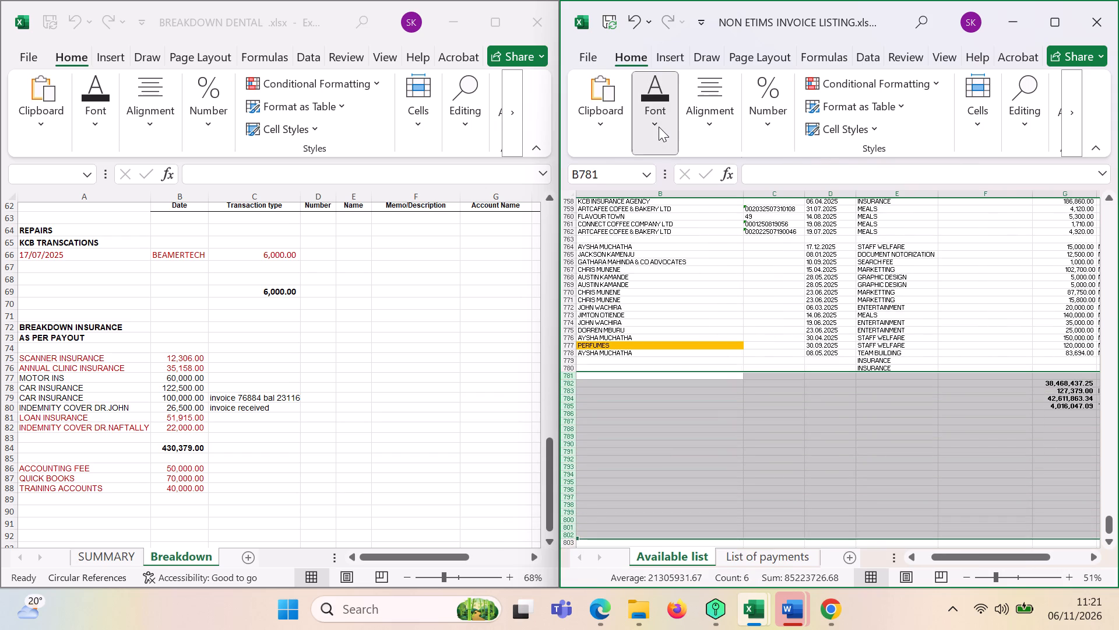
click(974, 130)
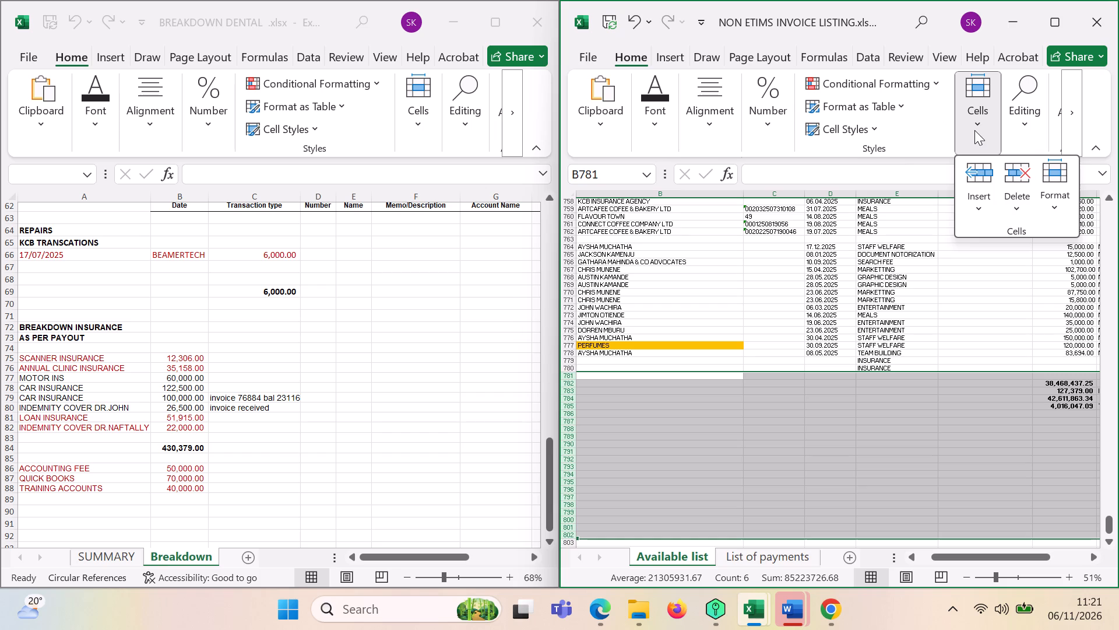
click(984, 209)
click(1026, 260)
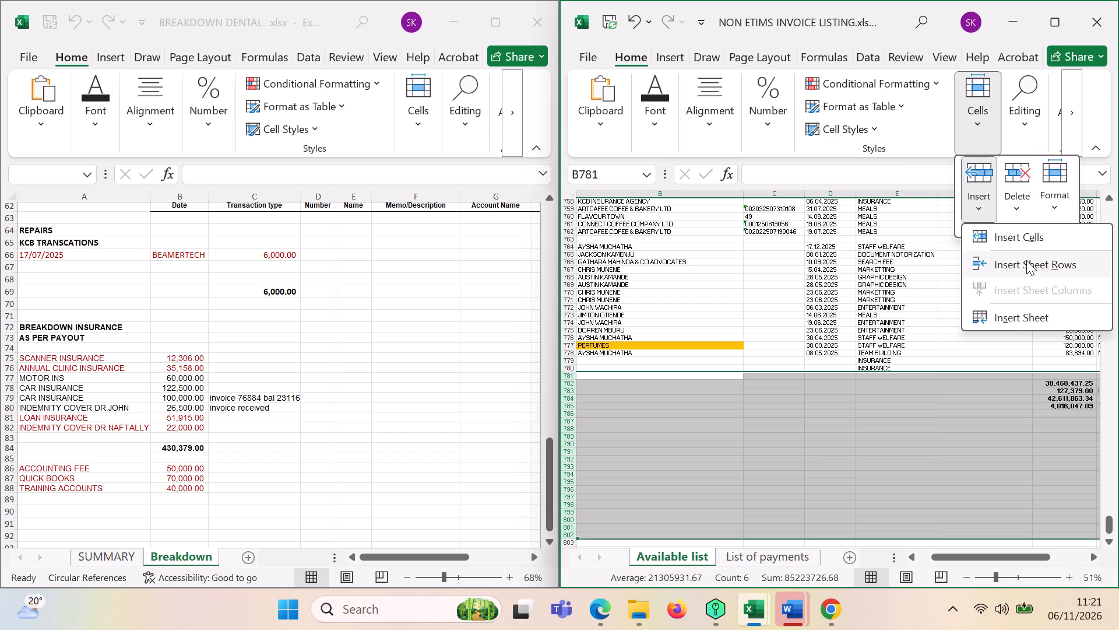
click(828, 414)
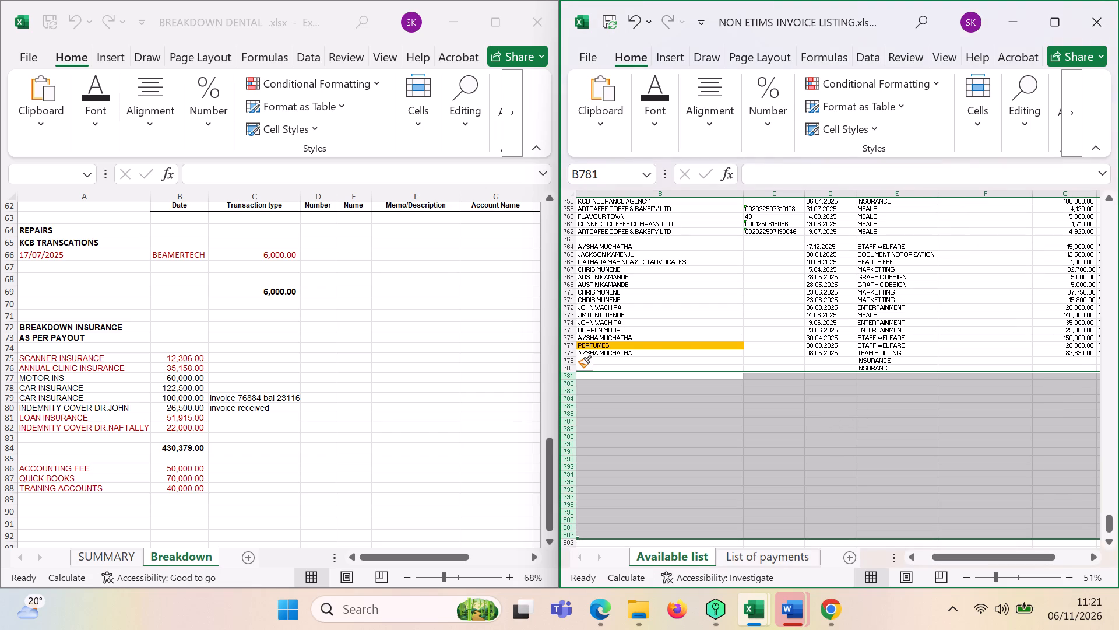
click(554, 356)
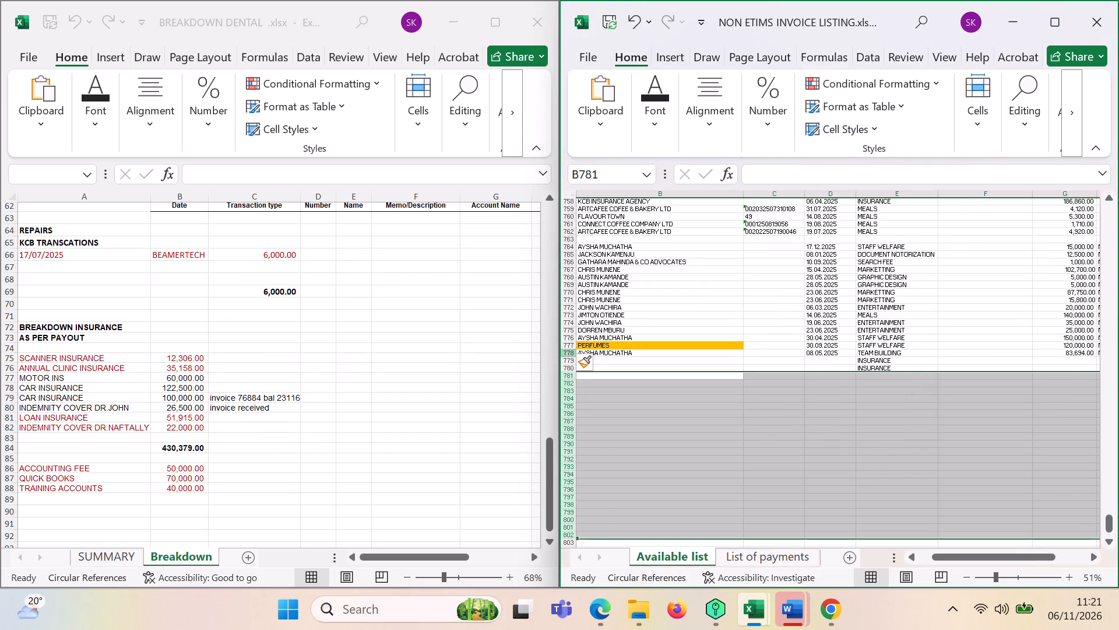
Enter the scanner and annual clinic insurance amounts, 12306 and 35158, in rows 779 and 780 of the Available list.
click(1069, 361)
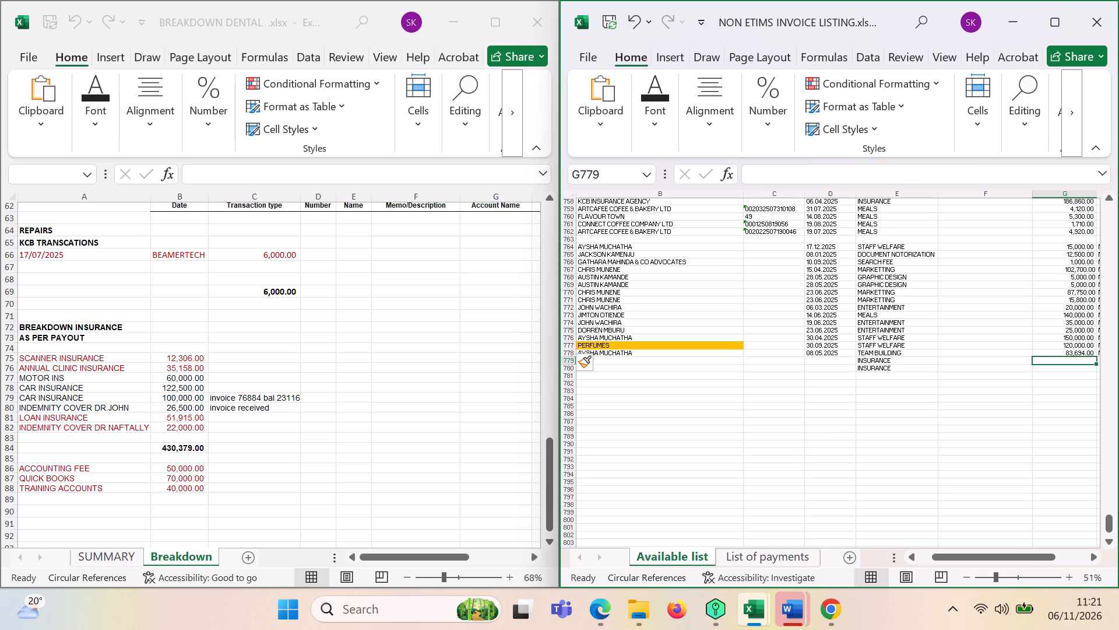
text(12)
text(306)
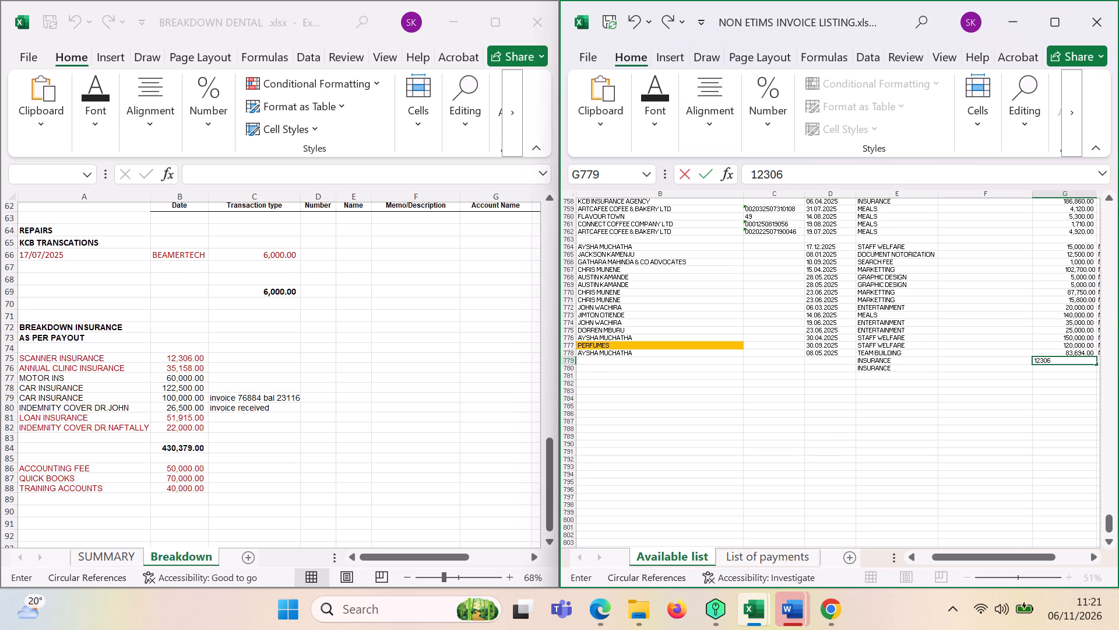
click(1053, 369)
text(35158)
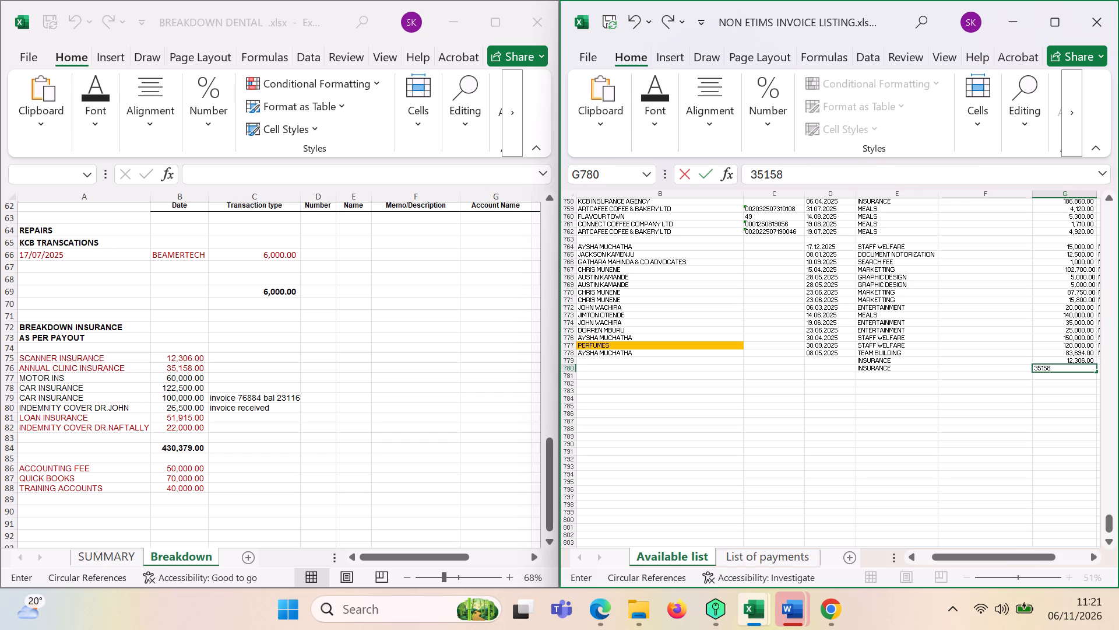
Enter INSURANCE as the supply description in rows 781 and 782 of the Available list.
click(882, 375)
text(INSURANCE)
click(872, 388)
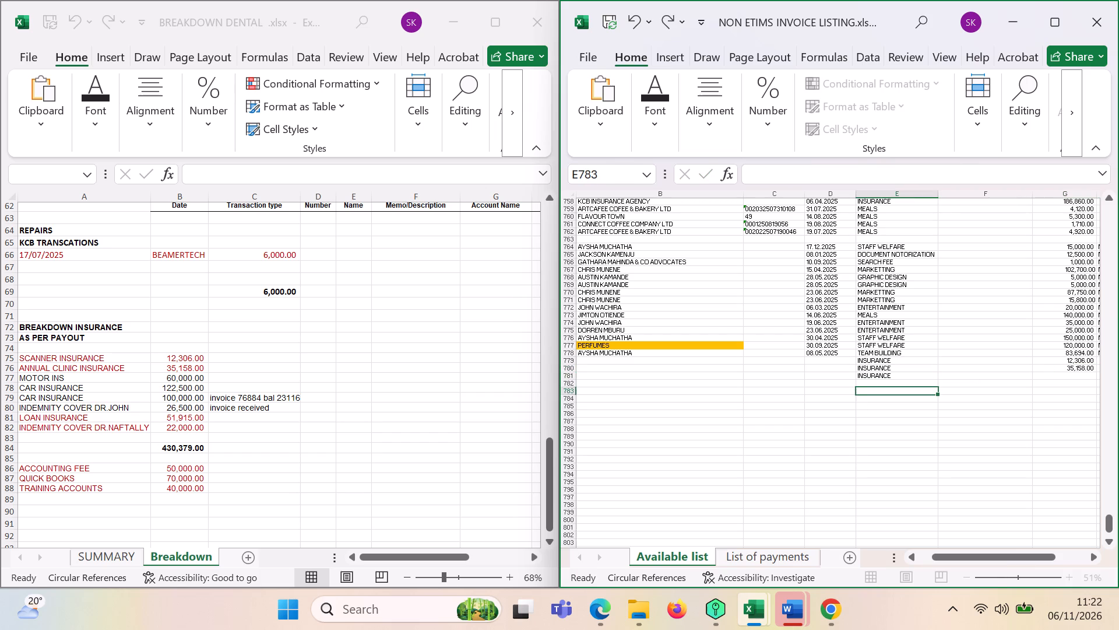
click(875, 382)
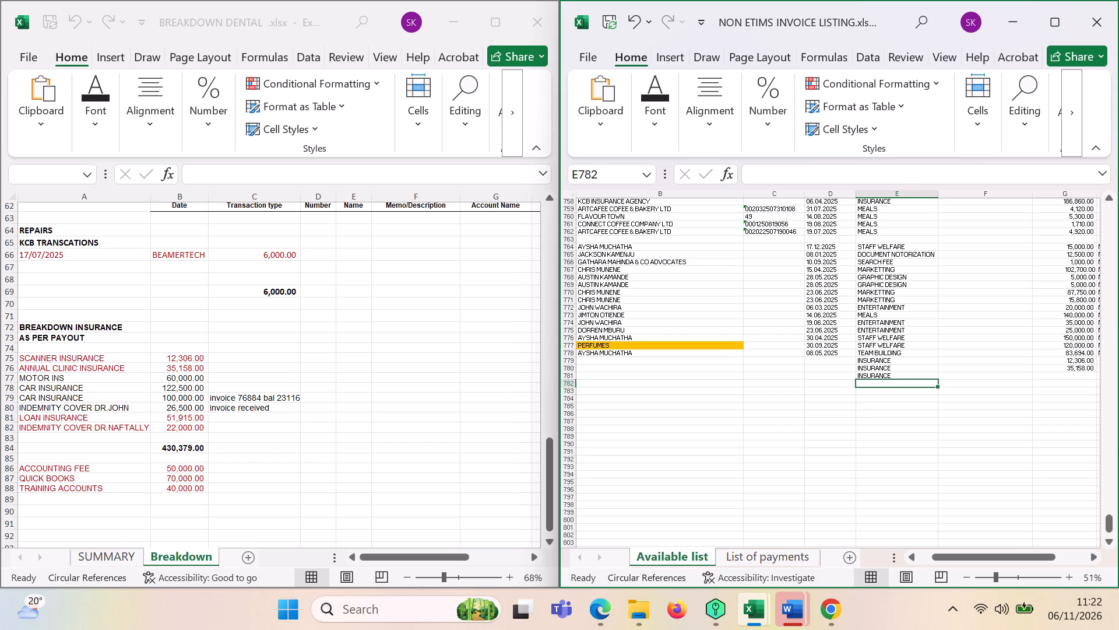
text(INS)
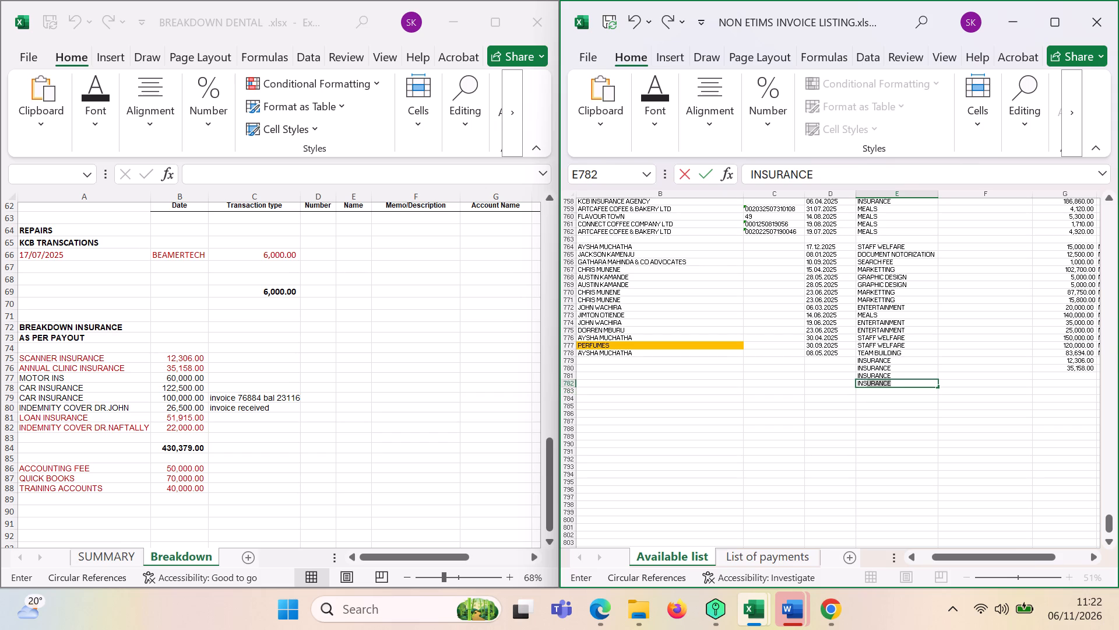
Enter the loan insurance and second indemnity cover amounts, 51915 and 22000, in rows 781 and 782.
click(1078, 375)
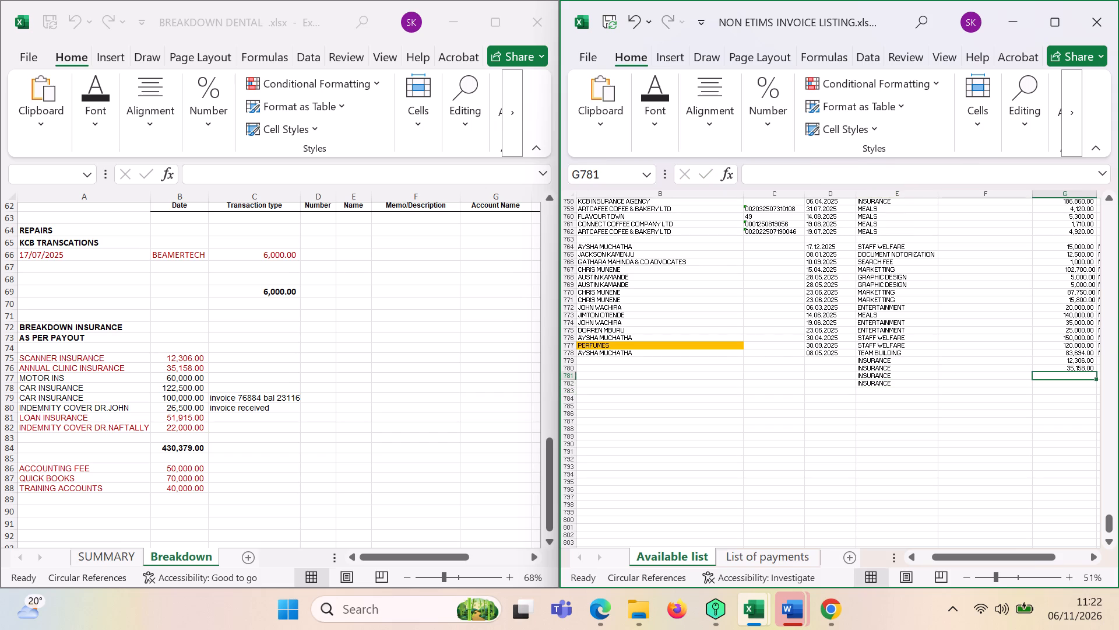
text(51915)
key(Down)
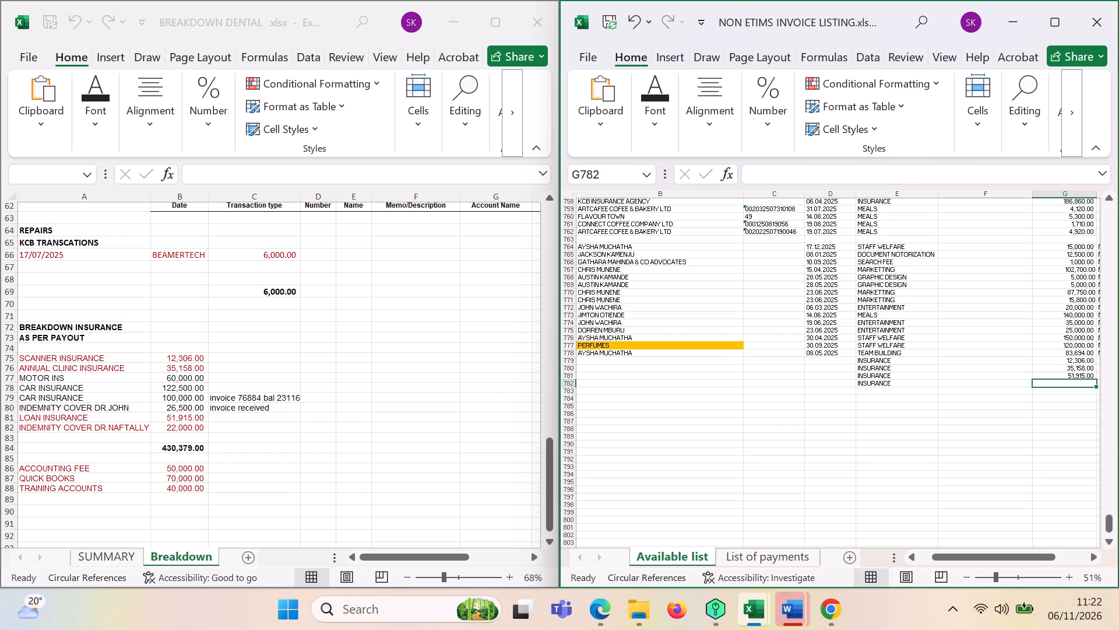
text(22)
text(000)
key(Return)
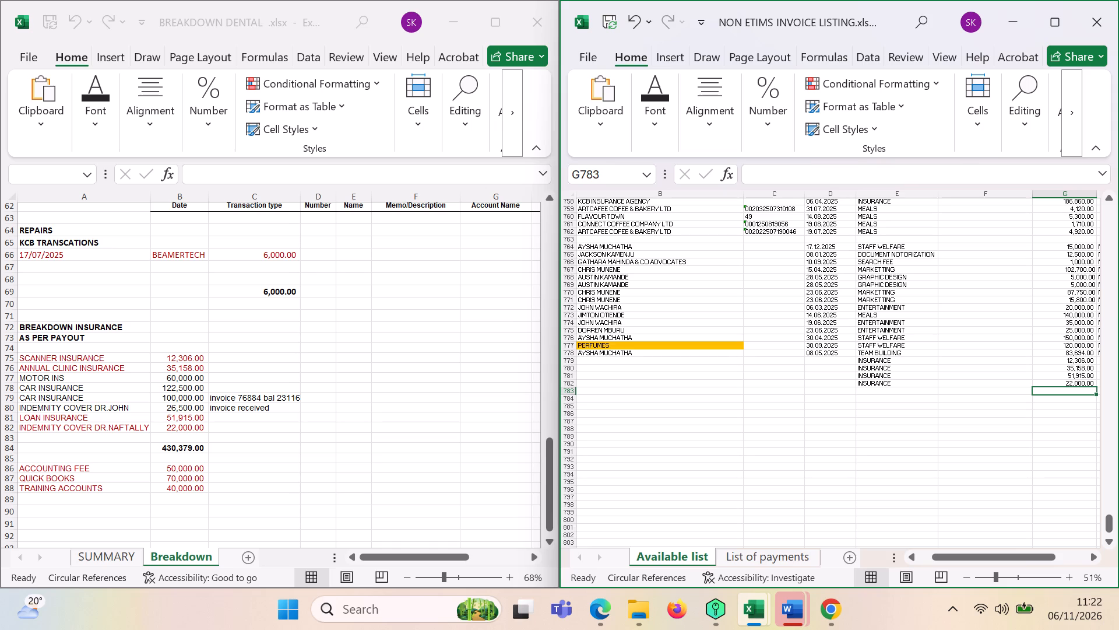
Enter EXIS EAST AFRICA CONSULTING as the supplier name in row 783 of the Available list.
click(604, 398)
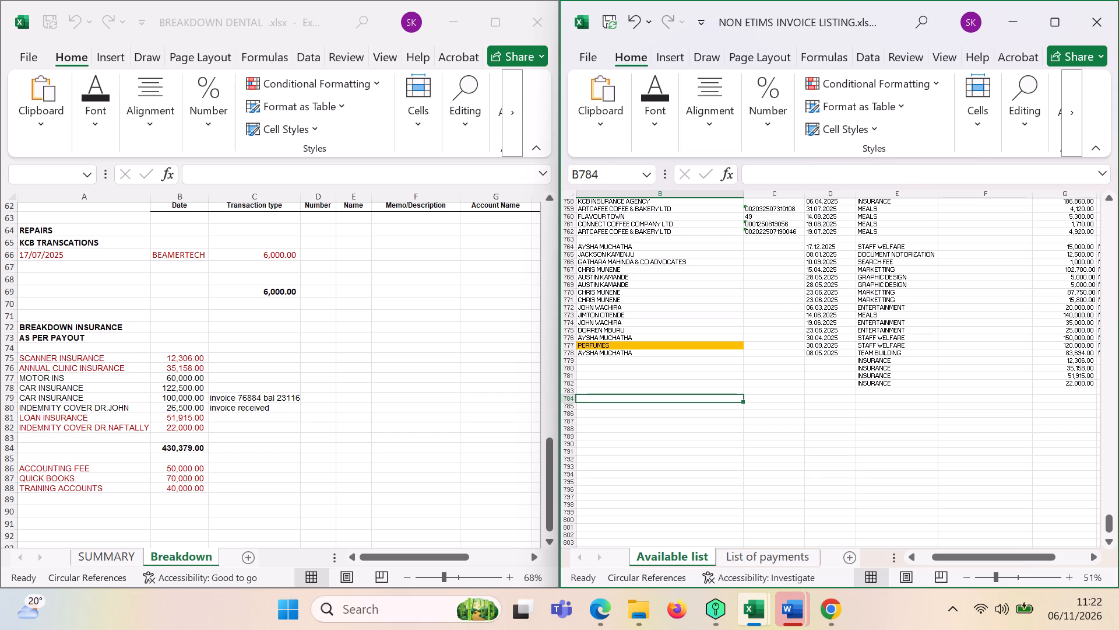
click(611, 389)
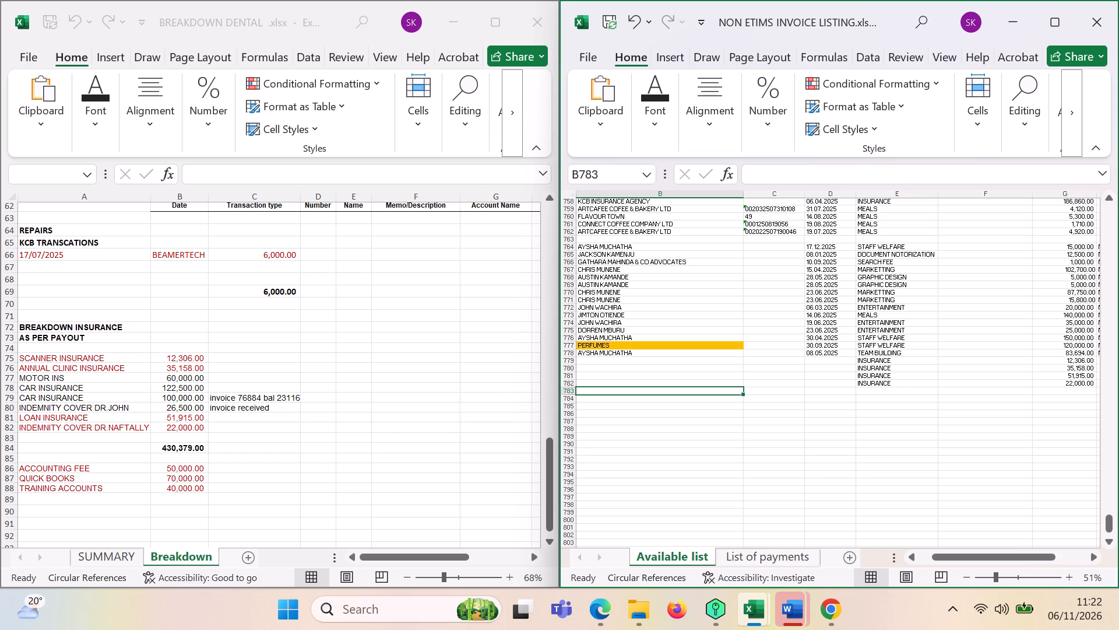
key(e)
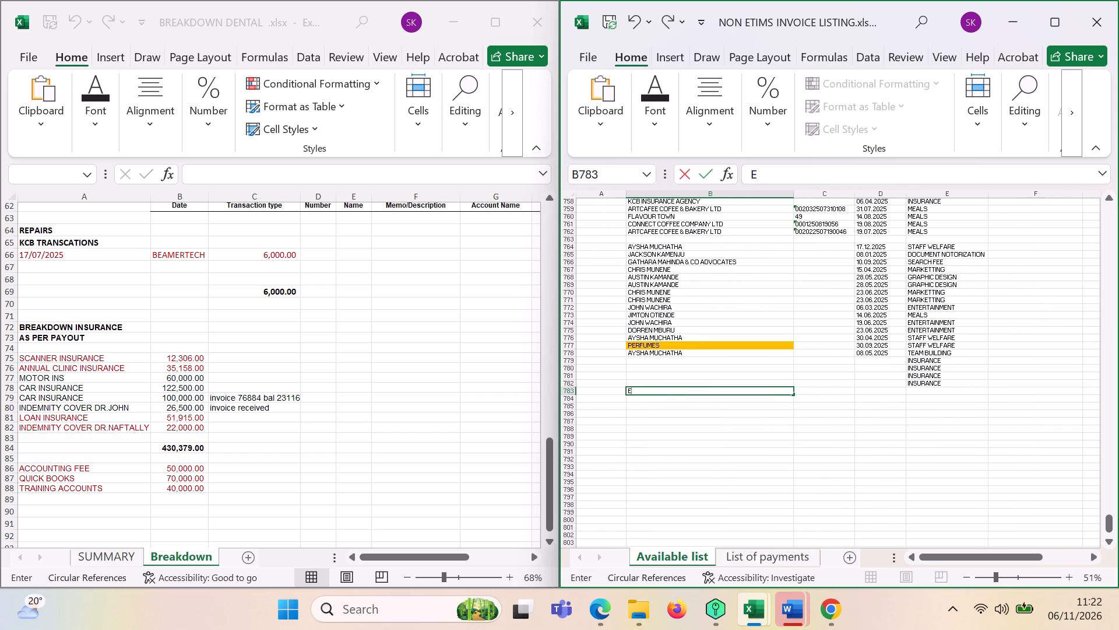
key(x)
text(IS EAS)
text(T)
key(space)
key(a)
text(FRICA)
key(space)
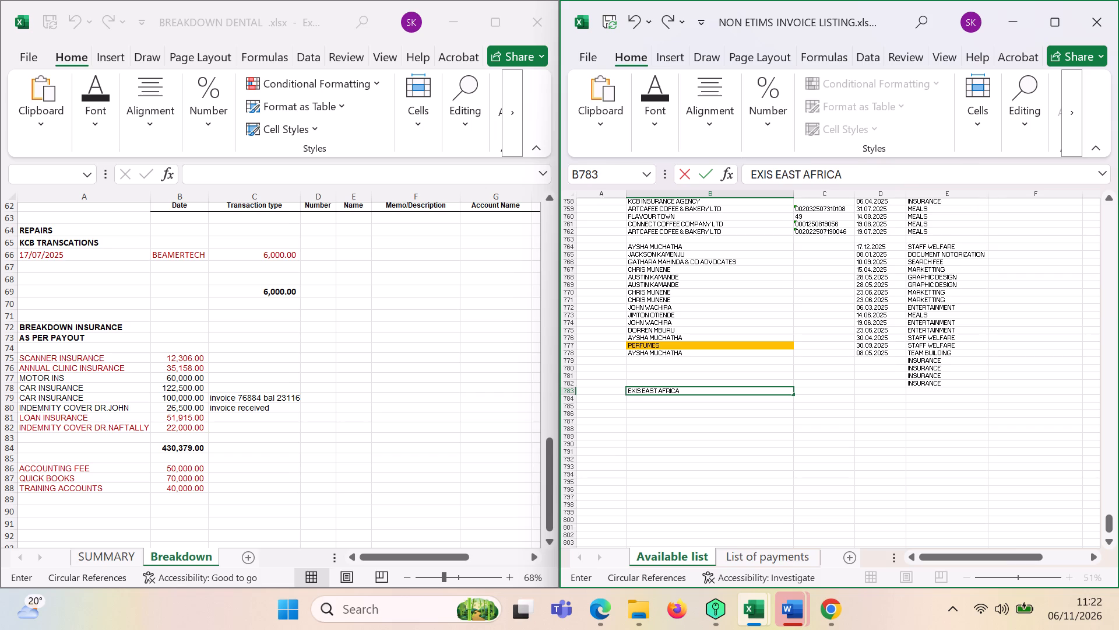
text(CONSULTING)
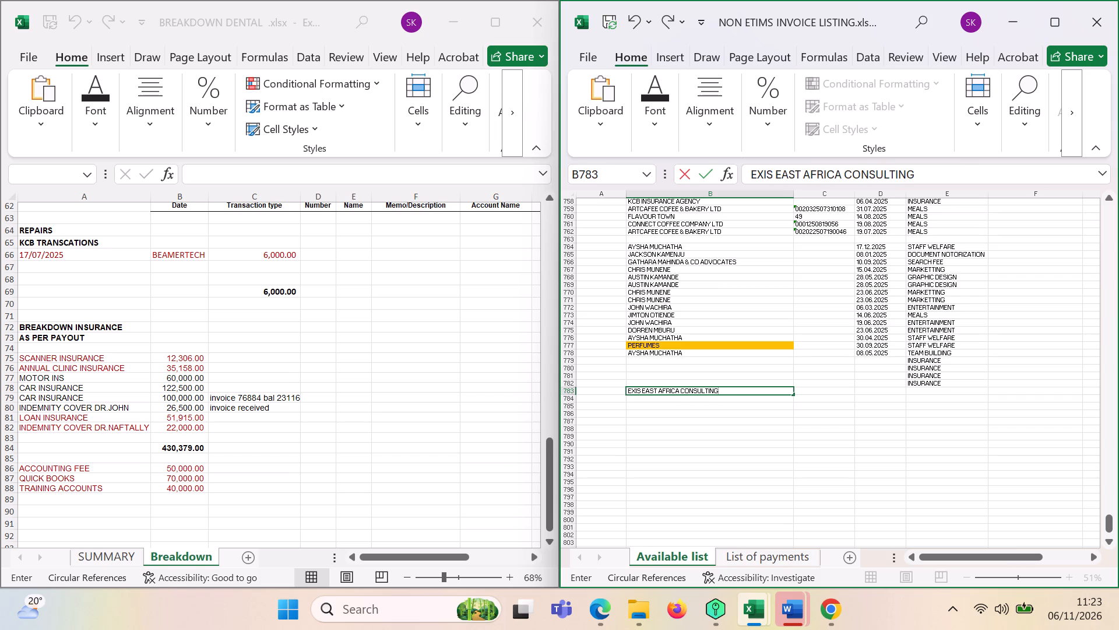
click(826, 390)
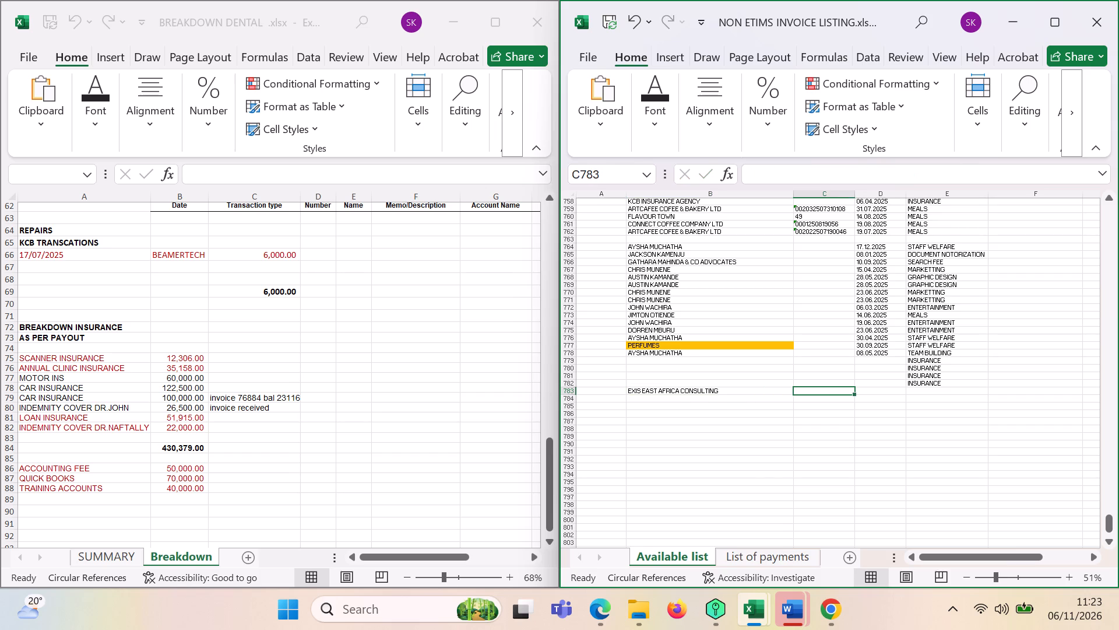
Fill the EXIS EAST AFRICA CONSULTING supplier name down from row 783 and clear the surplus copies from row 786 onward.
click(683, 400)
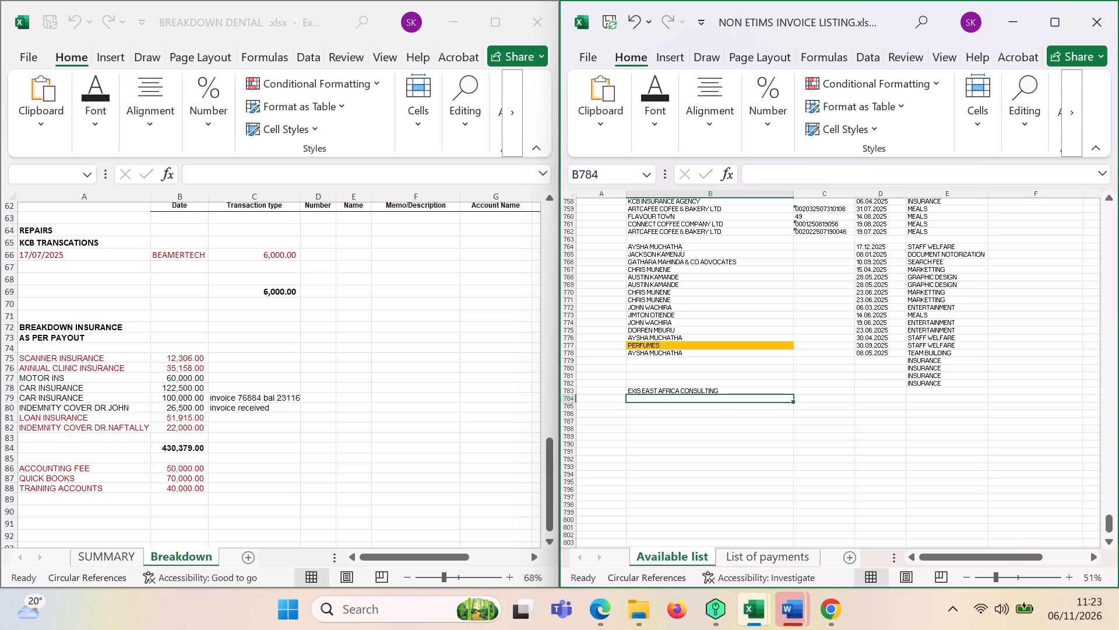
click(696, 390)
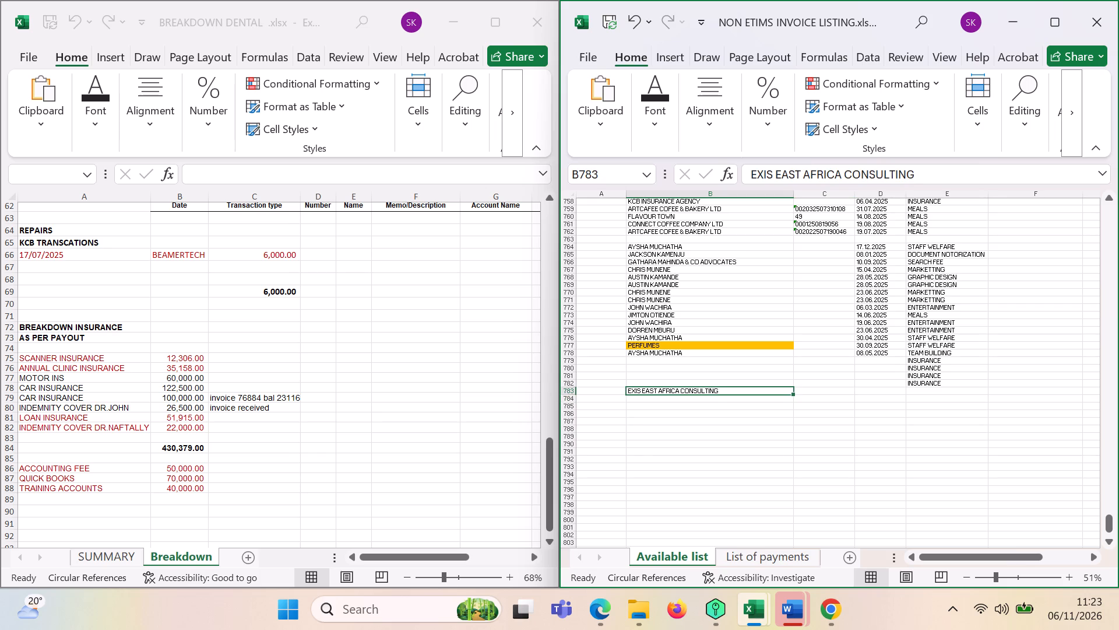
double_click(794, 394)
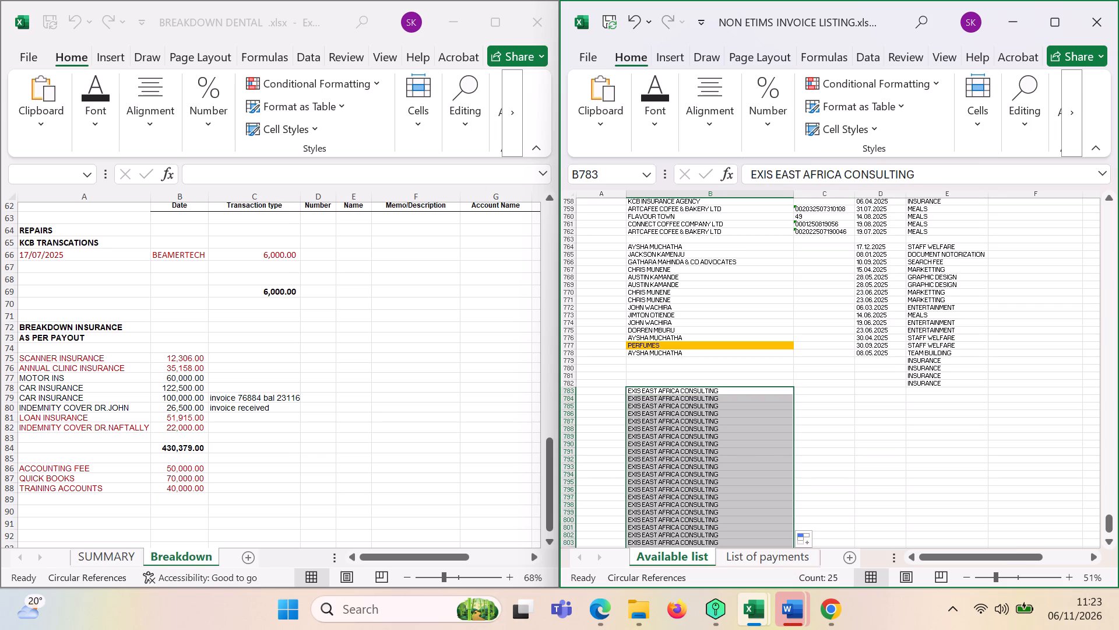
click(688, 414)
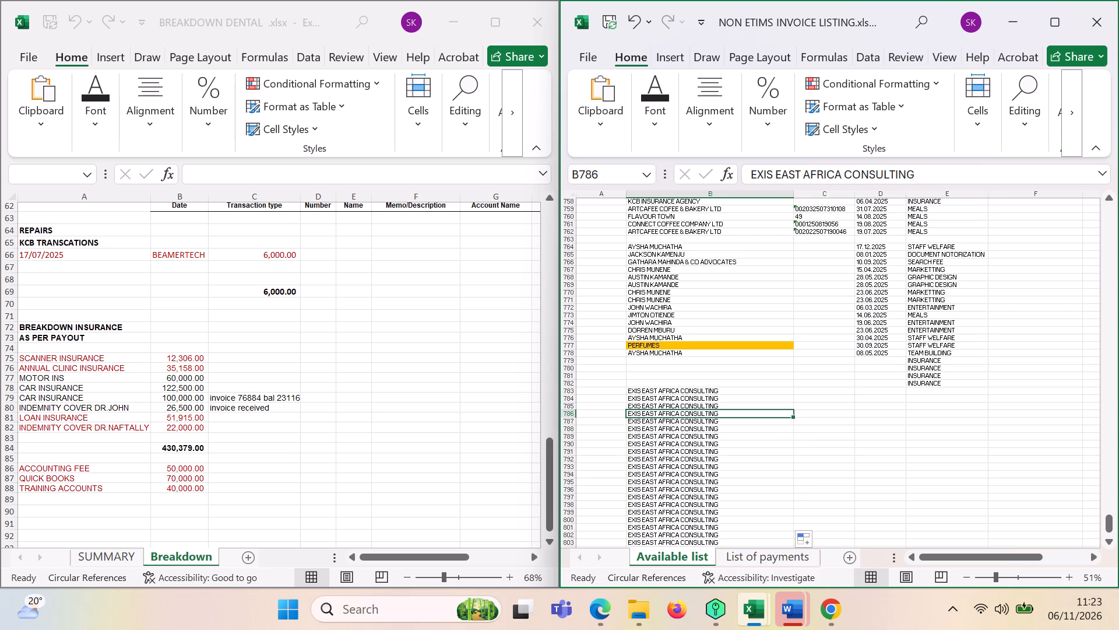
key(ctrl+shift+Down)
key(Delete)
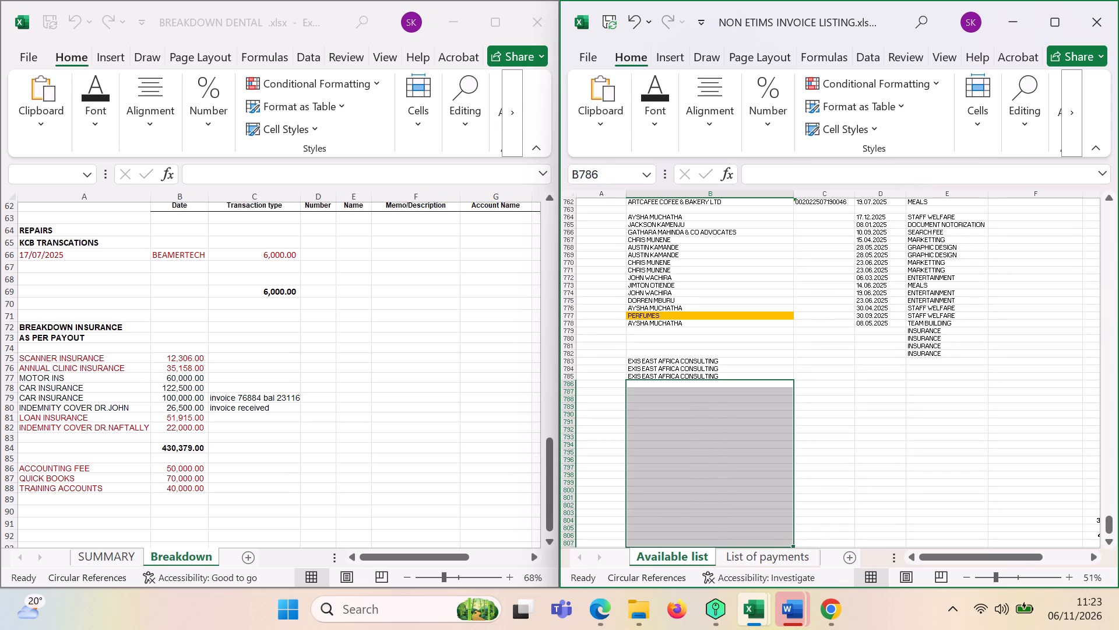
Enter ACCOUNTING FEE, QUICKBOOKS and TRAINING as descriptions in rows 783 to 785, and replace row 784's supplier with QUICKBOOKS.
click(919, 364)
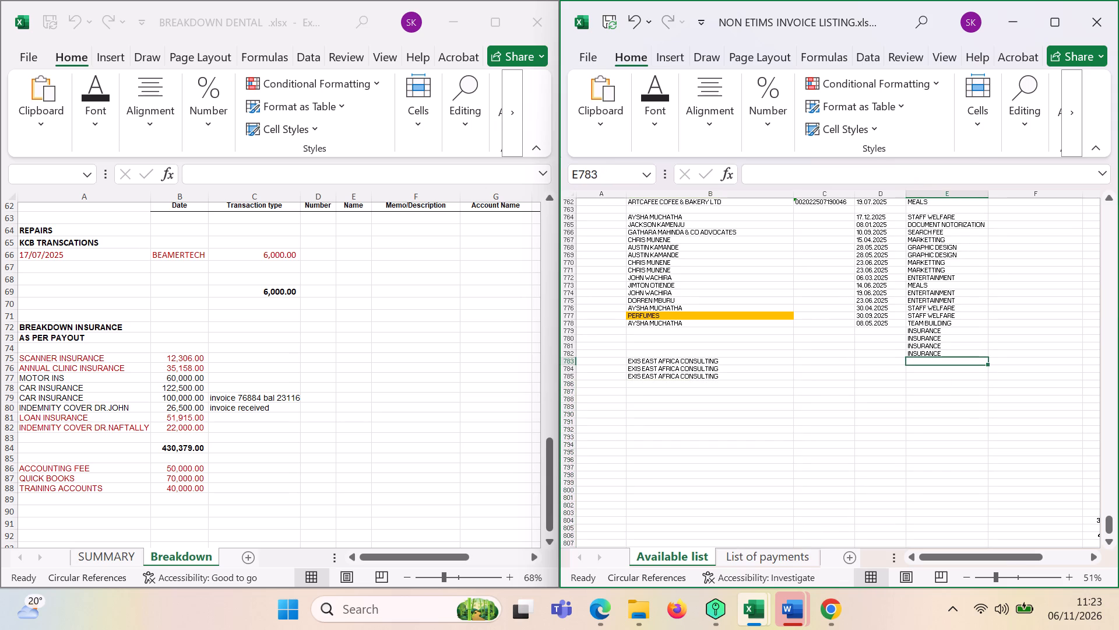
key(a)
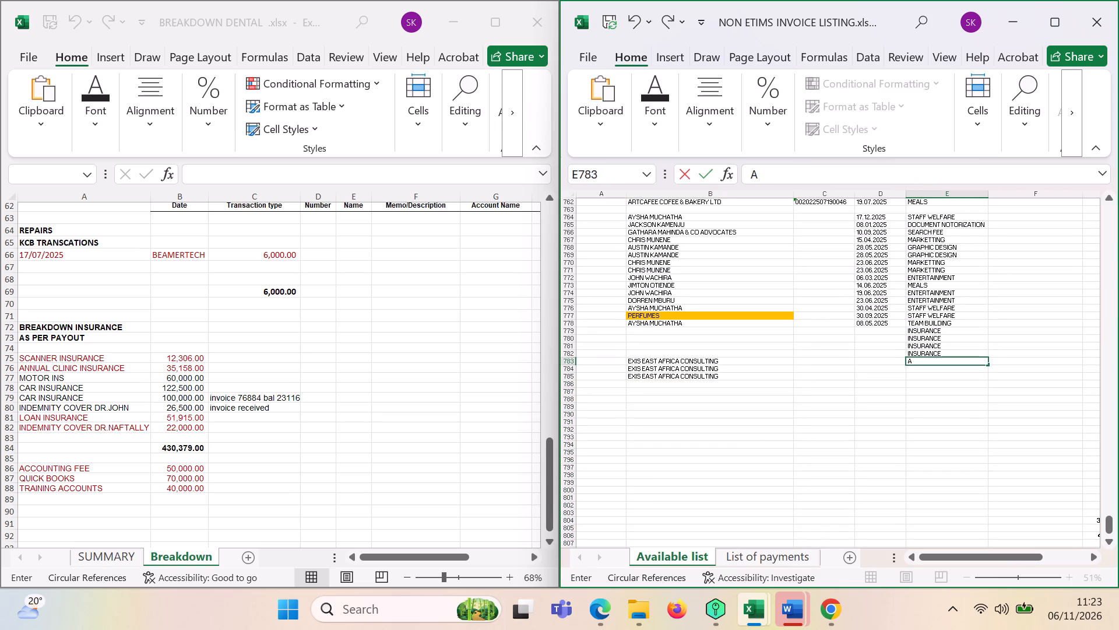
text(CC)
text(OUNTING FEE)
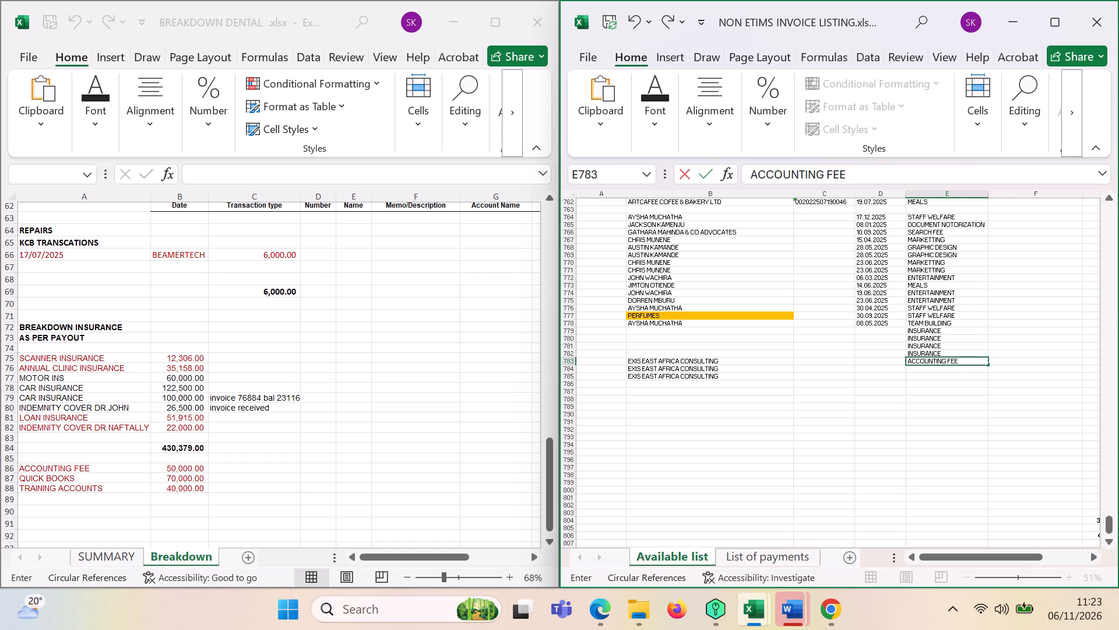
click(920, 371)
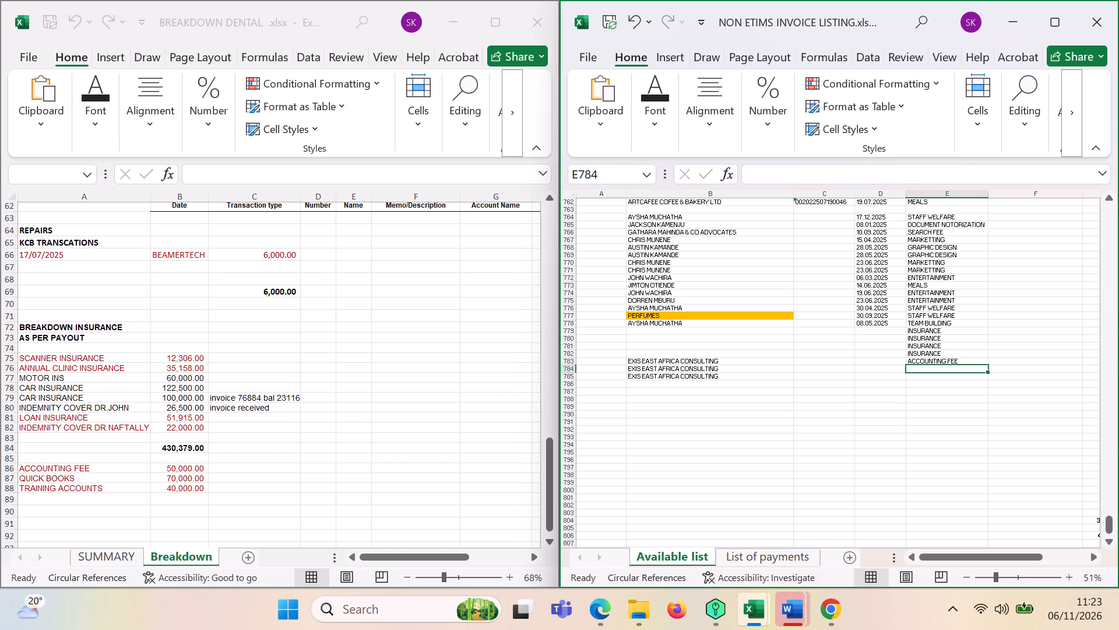
click(646, 372)
text(QUICK)
text(BOOKS)
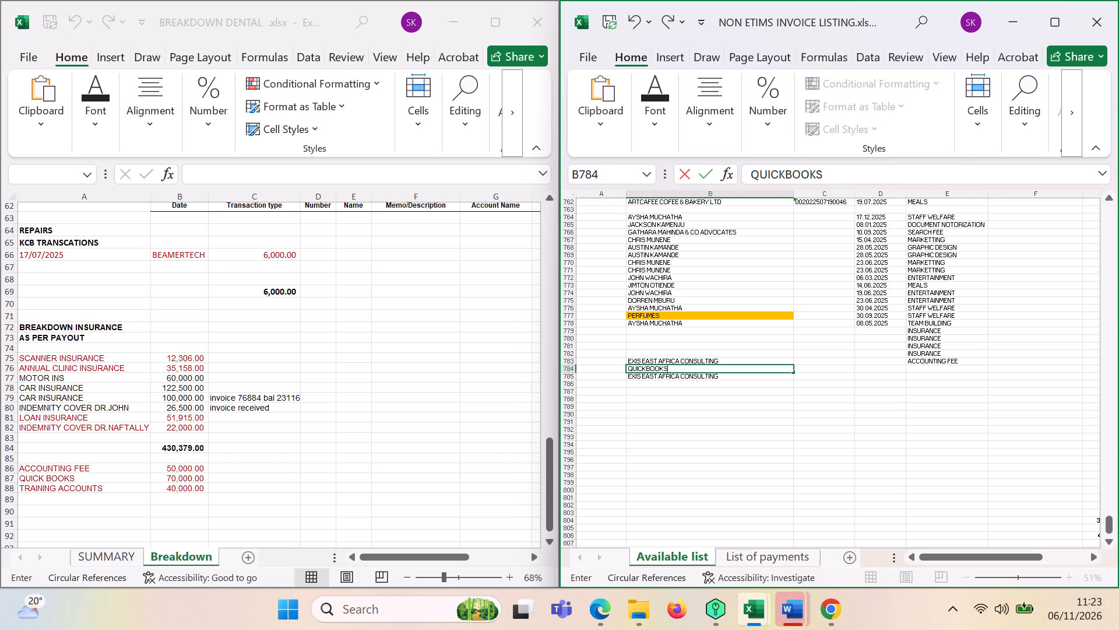
click(921, 371)
text(QUICKBOOKS)
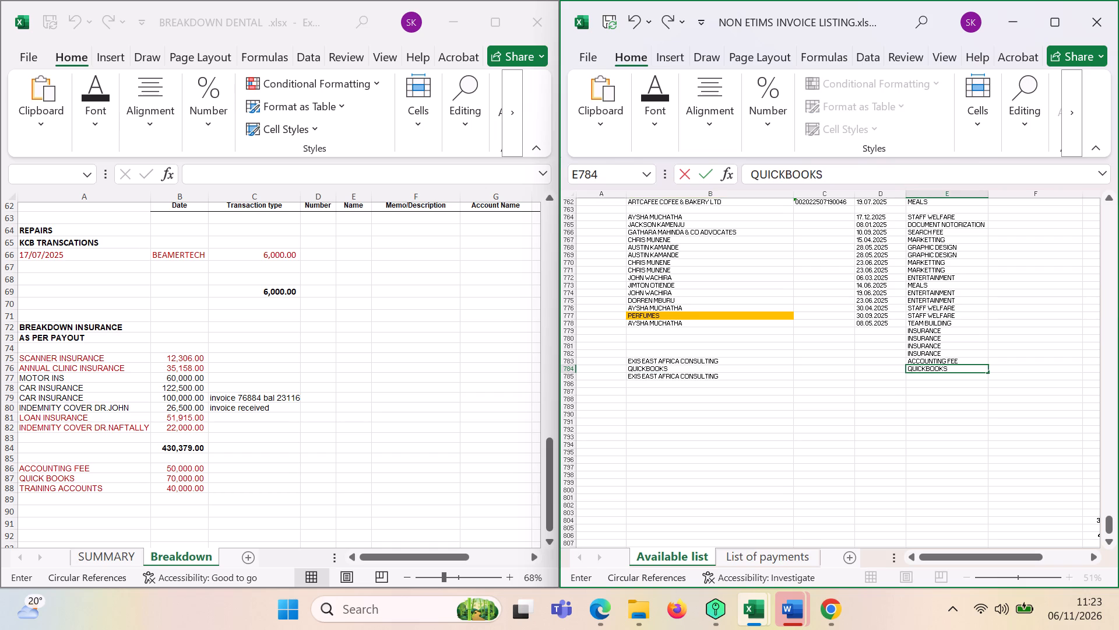
click(916, 379)
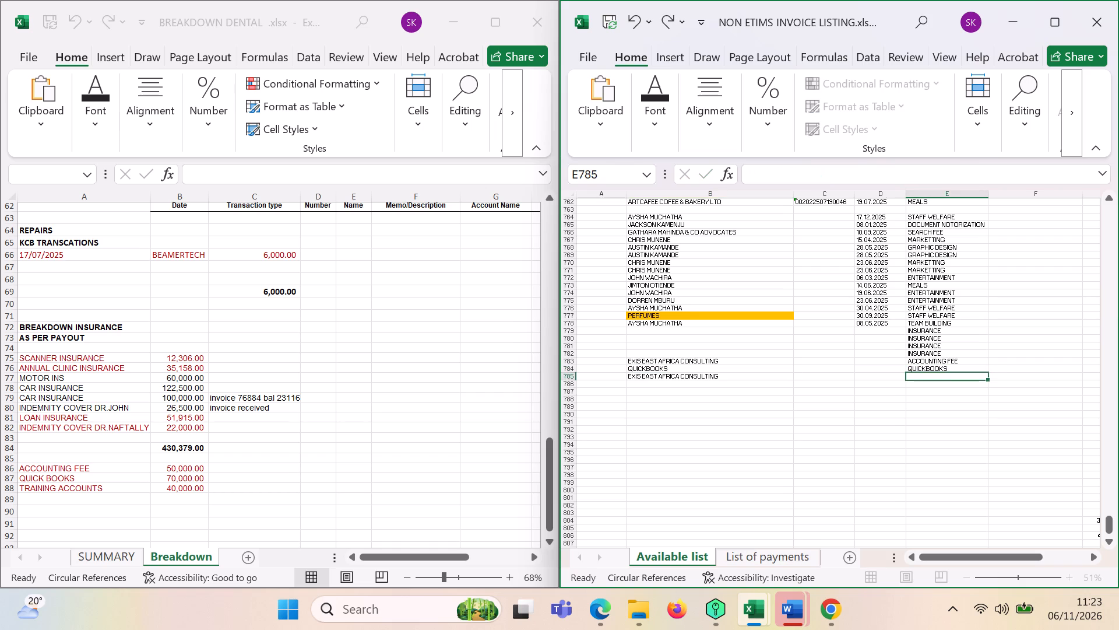
text(TRAINING)
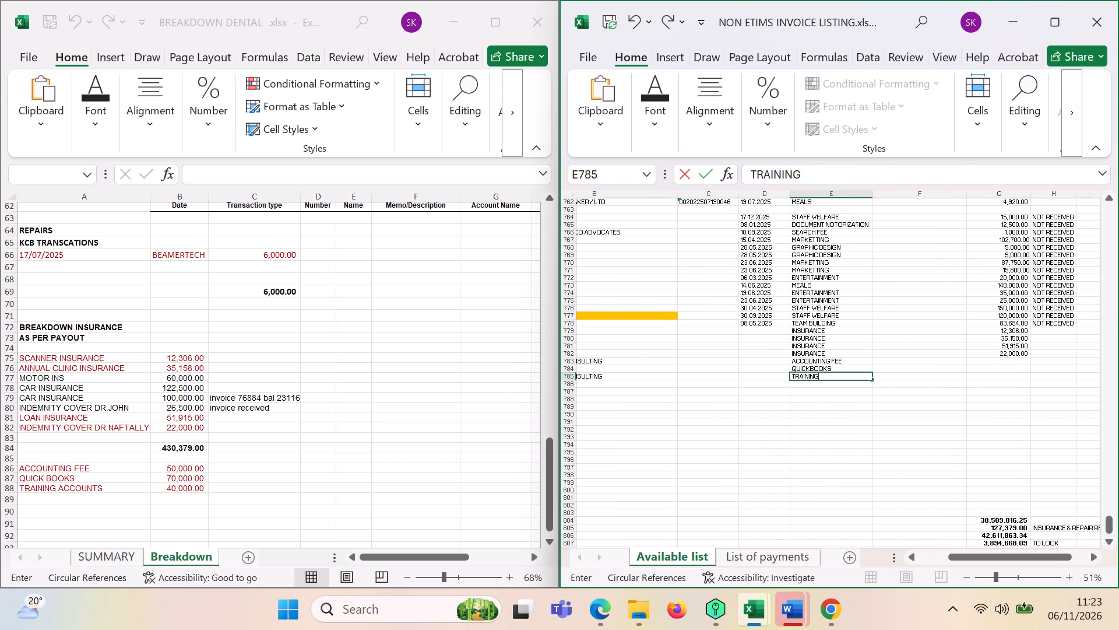
Enter the accounting fee, QuickBooks and training amounts, 50000, 70000 and 40000, in rows 783 to 785.
click(1011, 362)
text(50000)
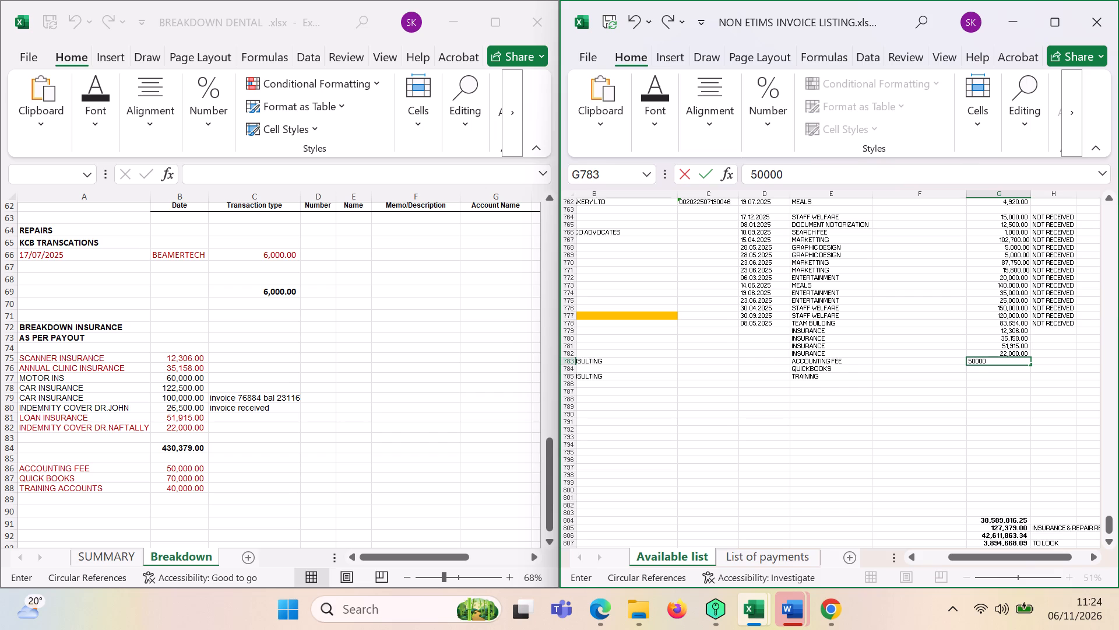
key(Down)
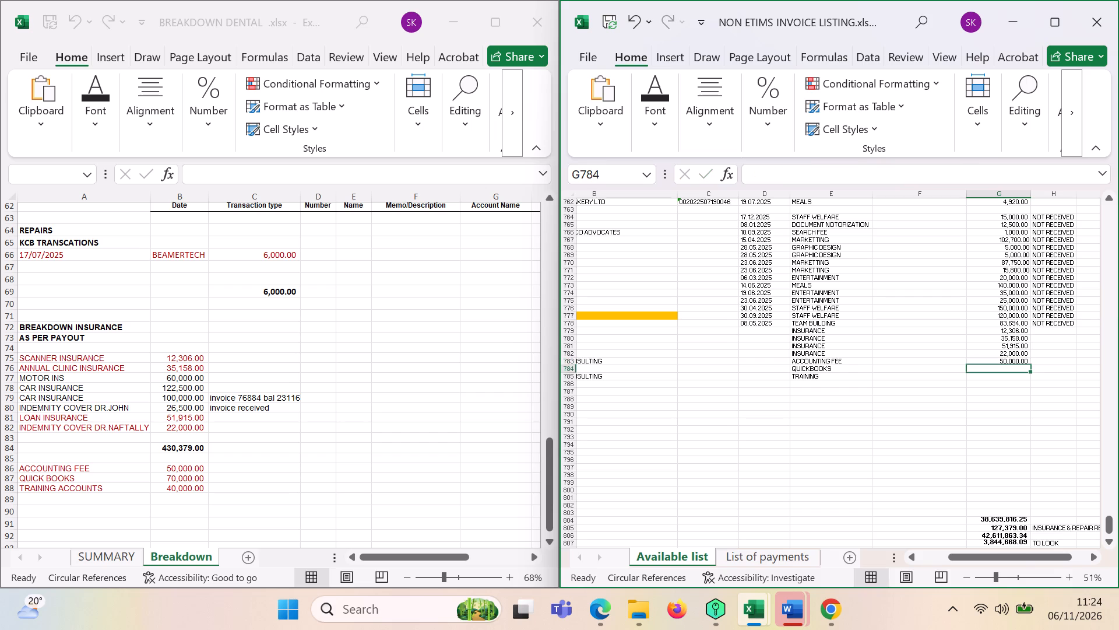
text(70000)
key(Return)
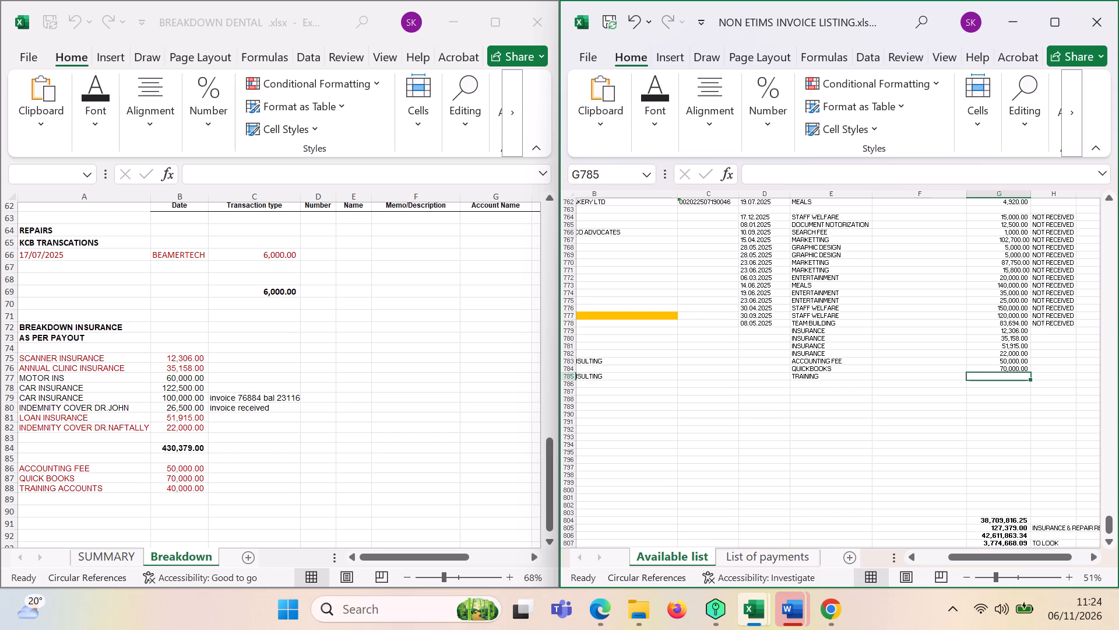
text(4000)
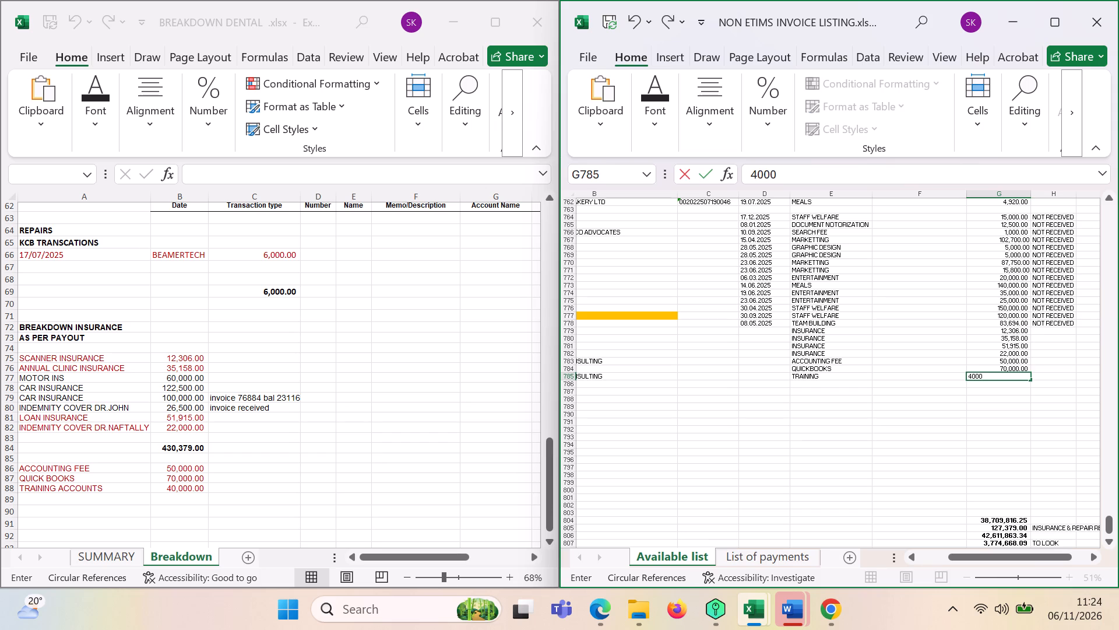
key(0)
key(Return)
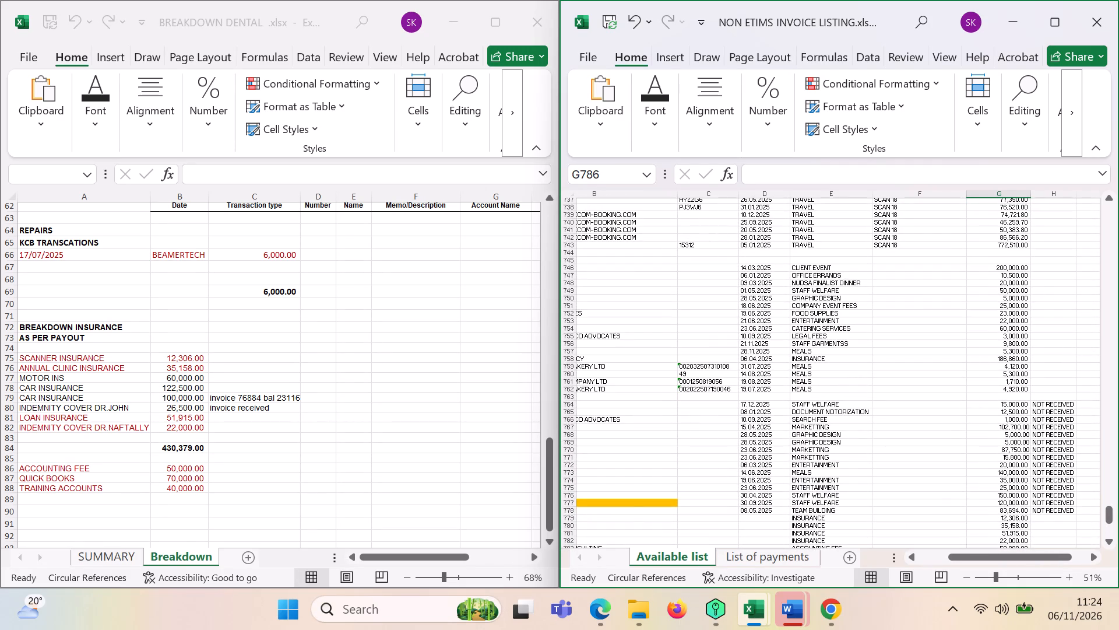
Select the amounts from row 746, the client event, down to row 801 to check their sum, excluding the grand total.
click(998, 269)
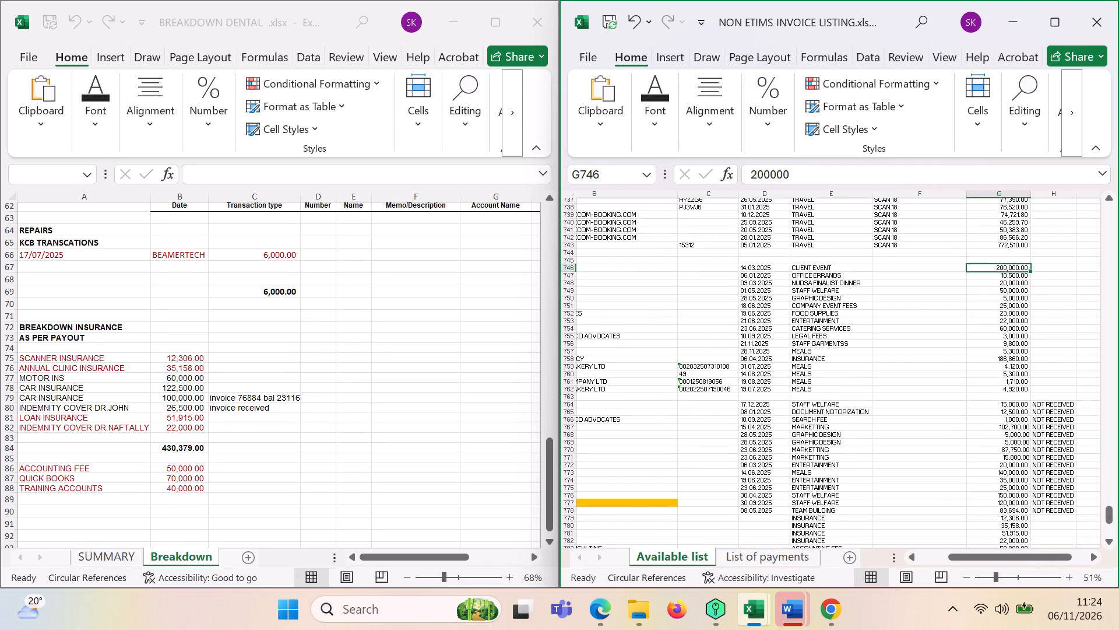
key(ctrl+shift+Down)
key(ctrl+shift+Down)
key(ctrl+shift+Down)
key(ctrl+shift+Down)
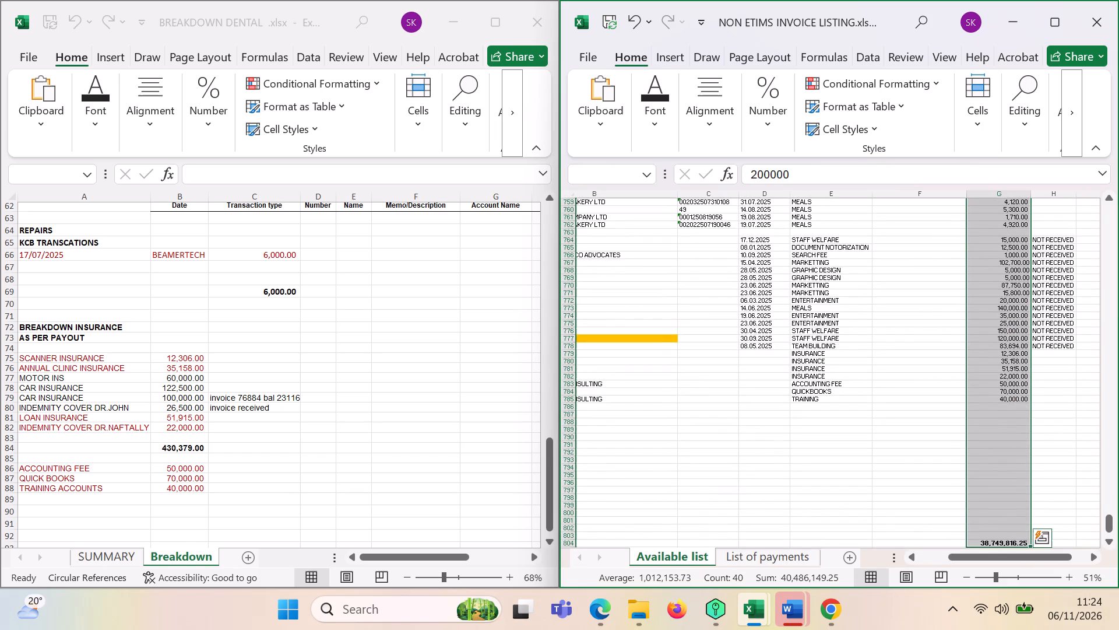
key(shift+Up)
key(shift+Up)
key(shift+Up)
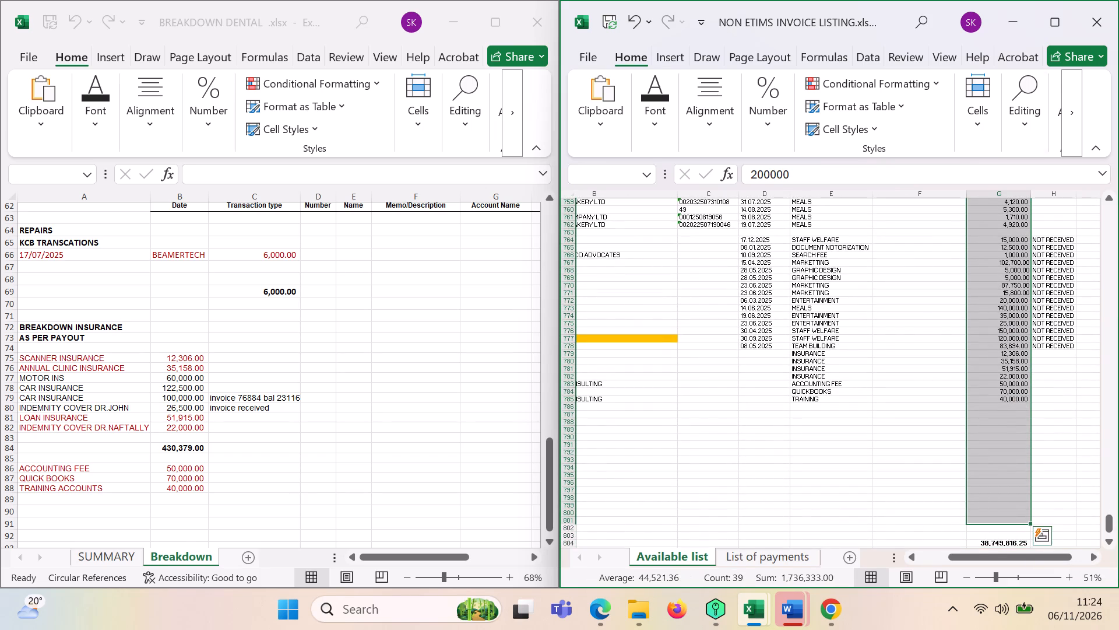
Preview duplicate amounts in rows 746 to 801 with the Duplicate Values highlighting rule, without applying the formatting.
click(919, 79)
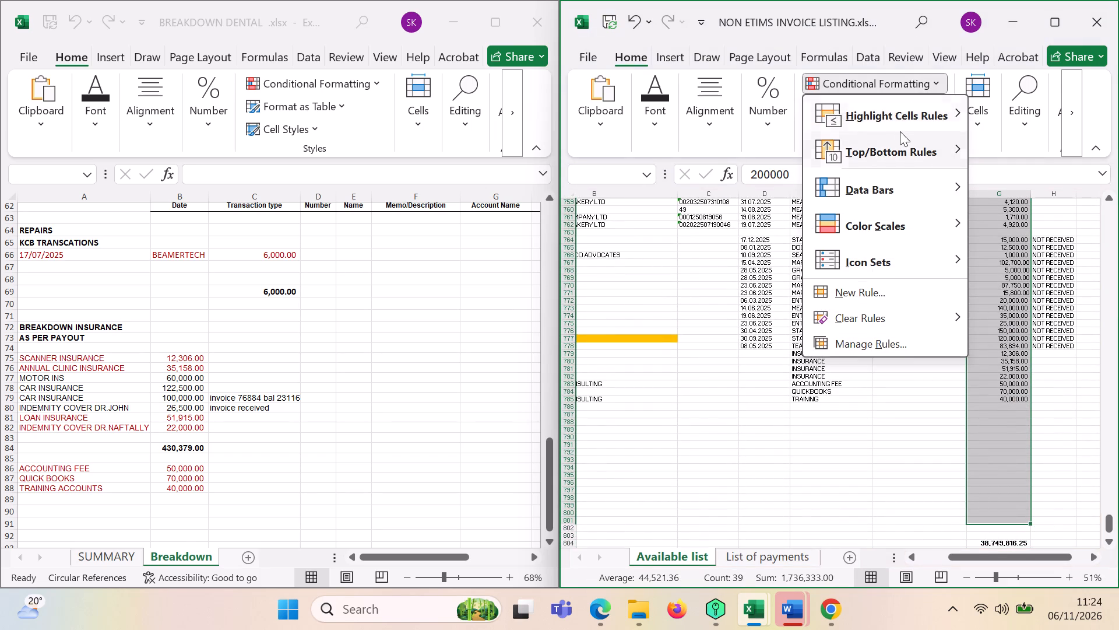
click(896, 118)
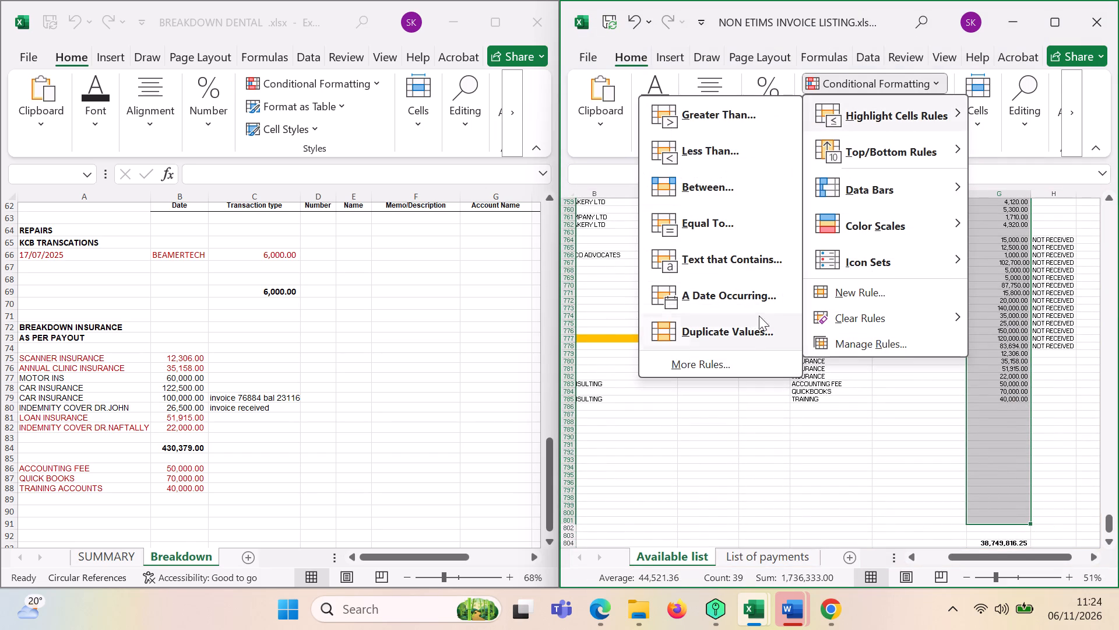
click(753, 331)
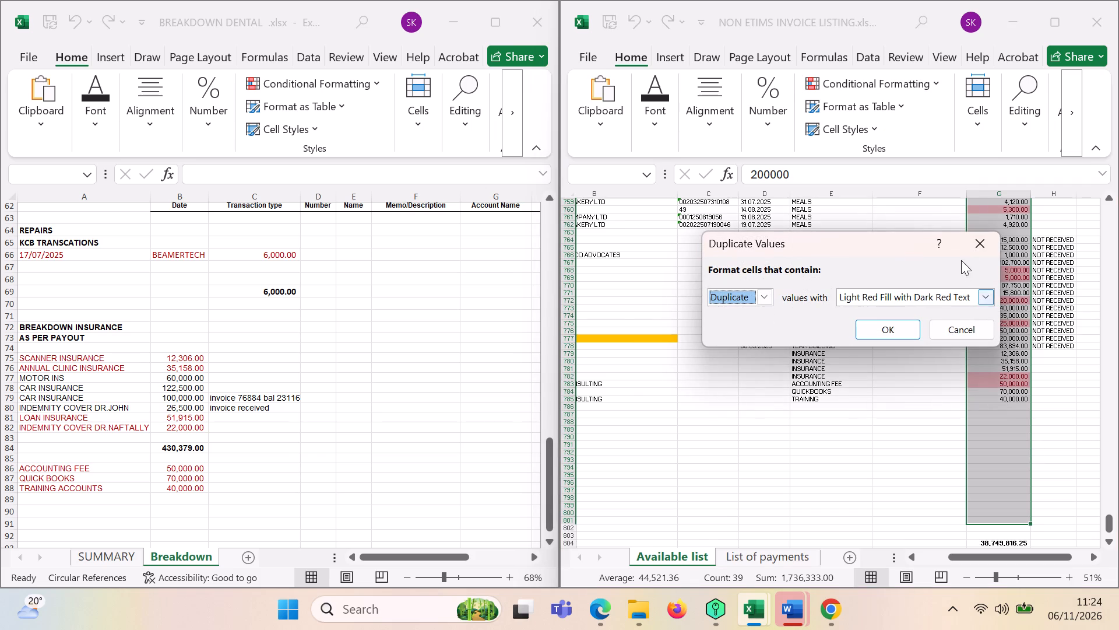
click(979, 243)
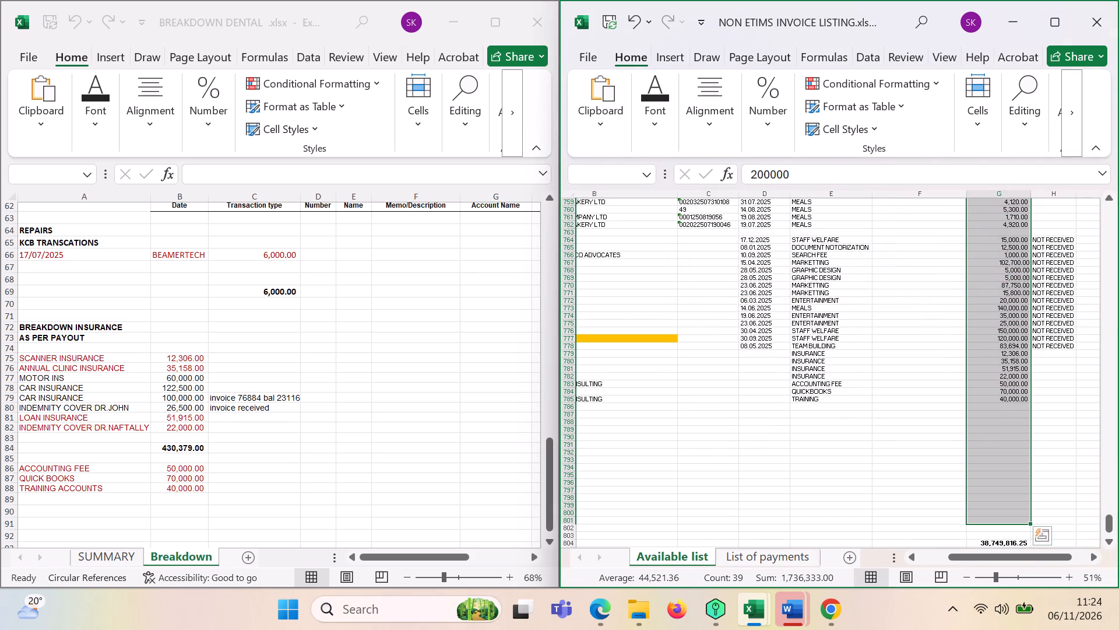
Select the amounts from the client event in row 746 down to row 762 to check their sum.
click(981, 386)
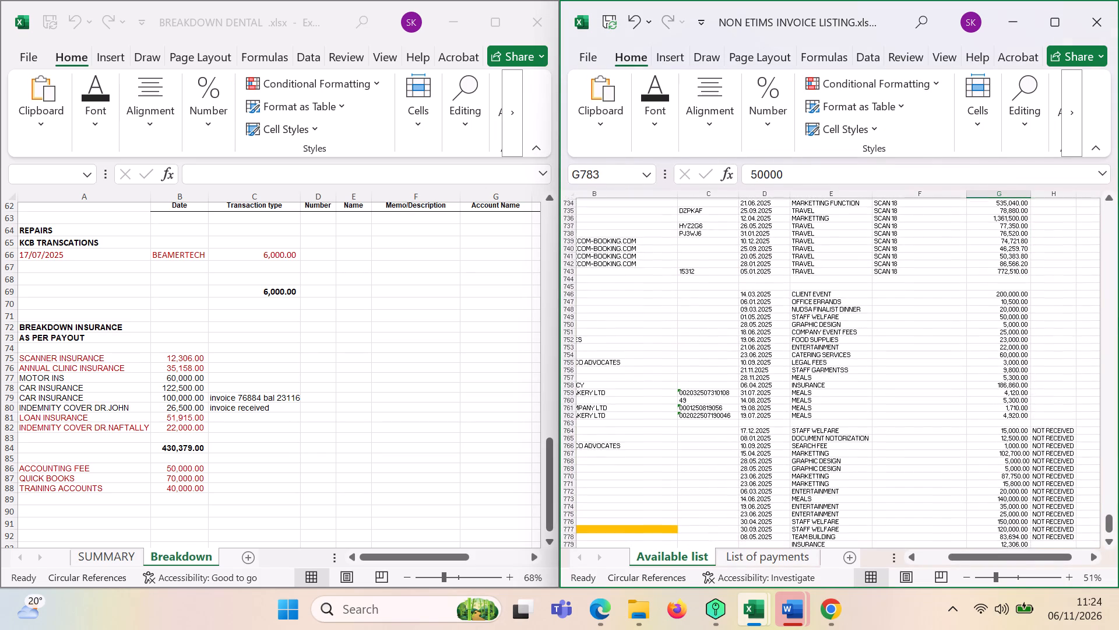
click(1012, 298)
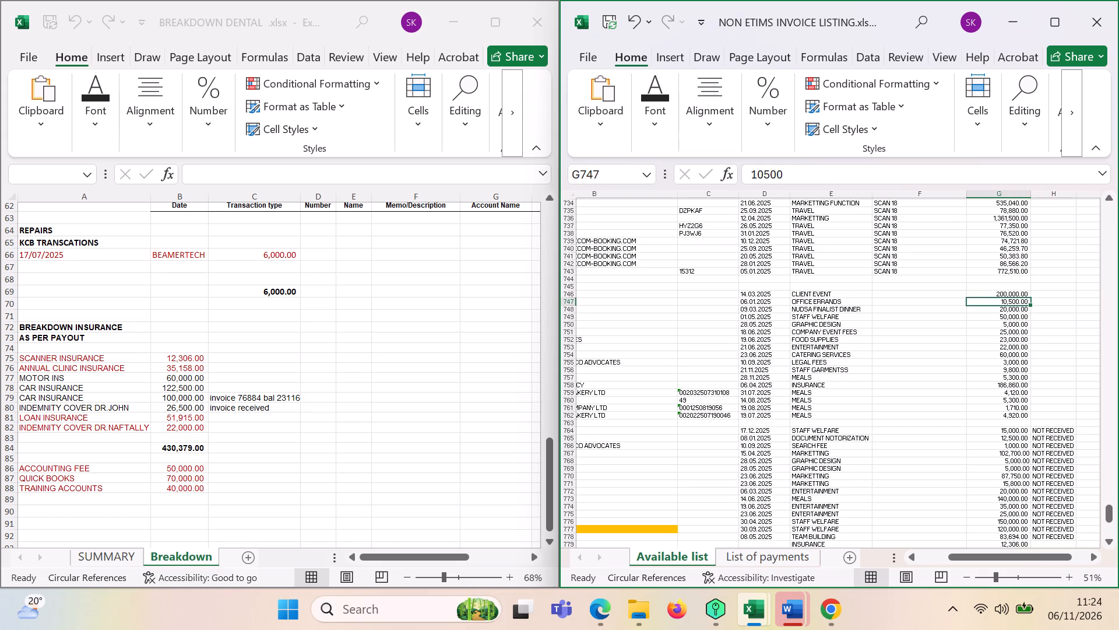
click(1013, 293)
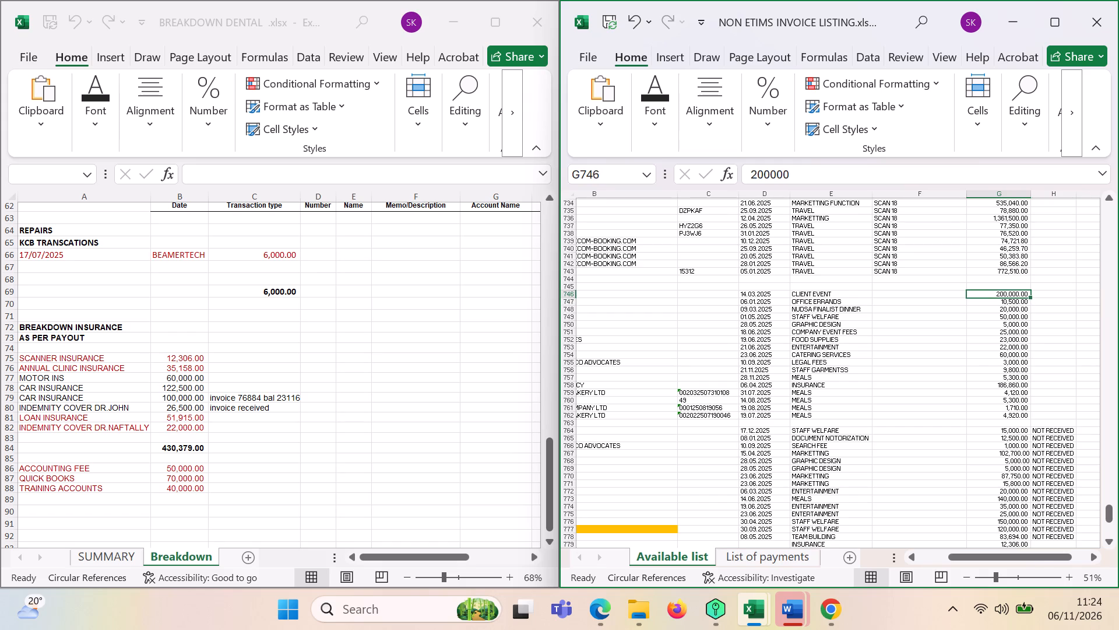
key(ctrl+shift+Down)
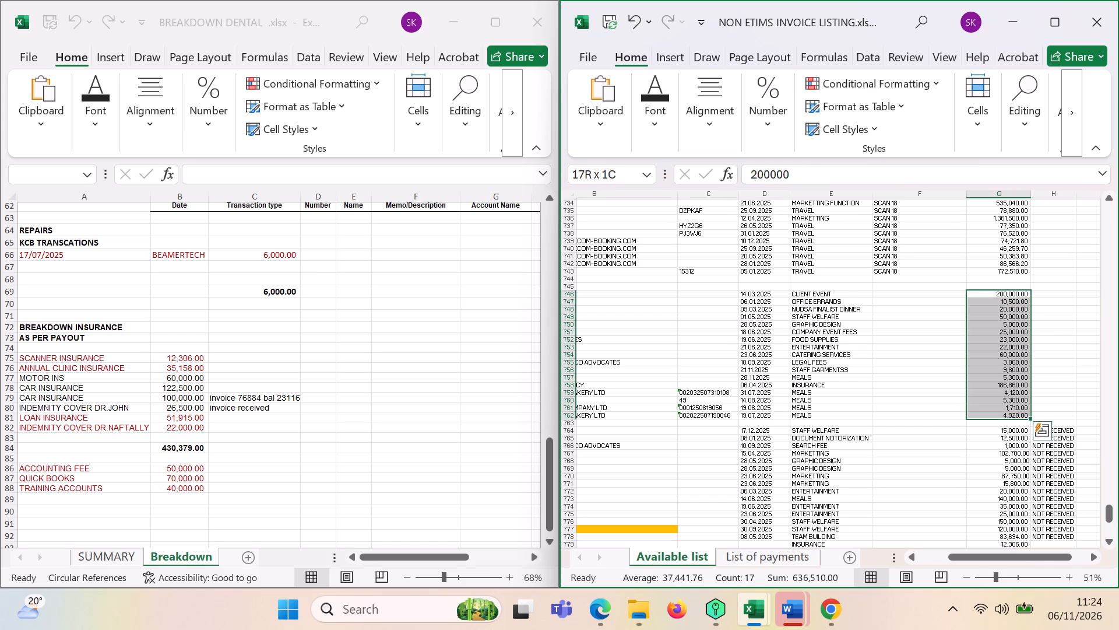